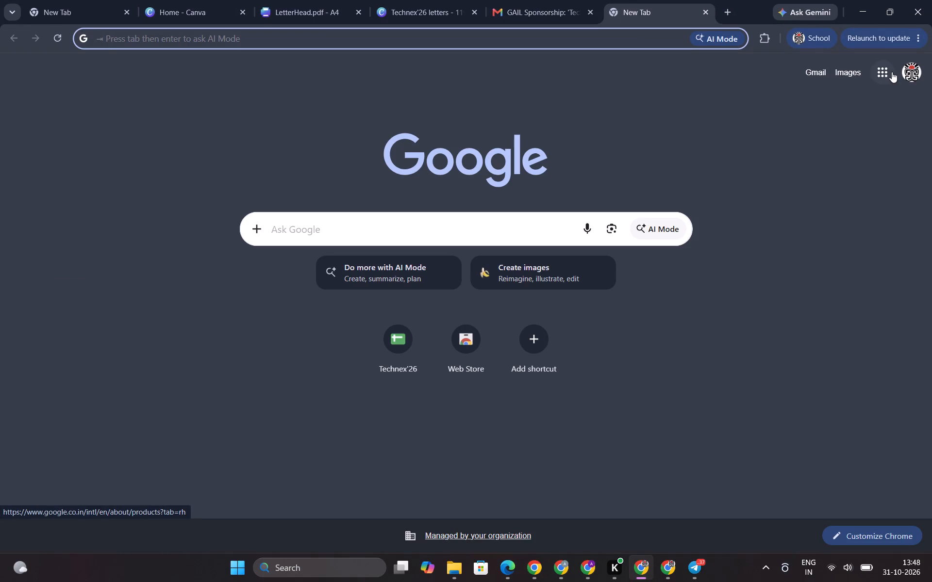
Open the full browsing history page for the Technex'27 browser profile.
left_click(904, 71)
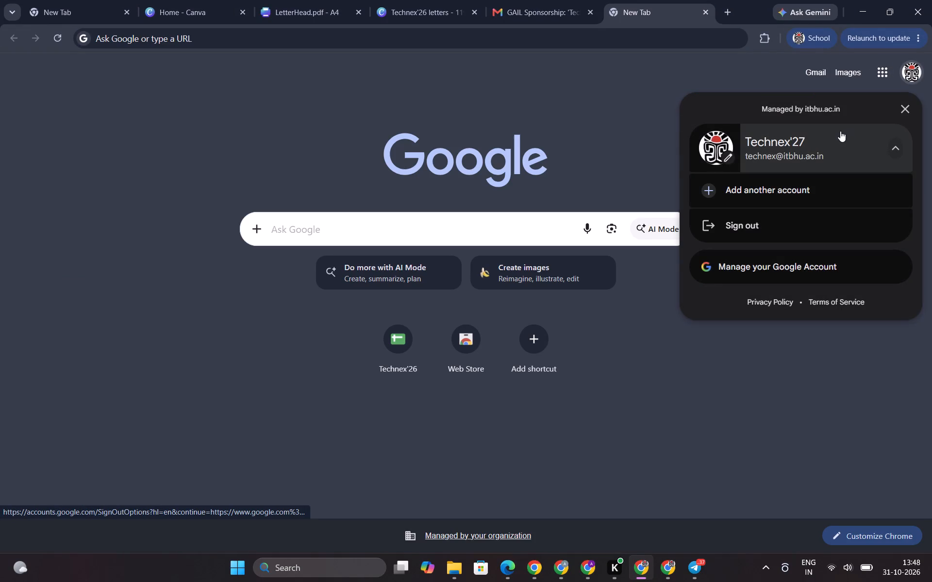
left_click(664, 88)
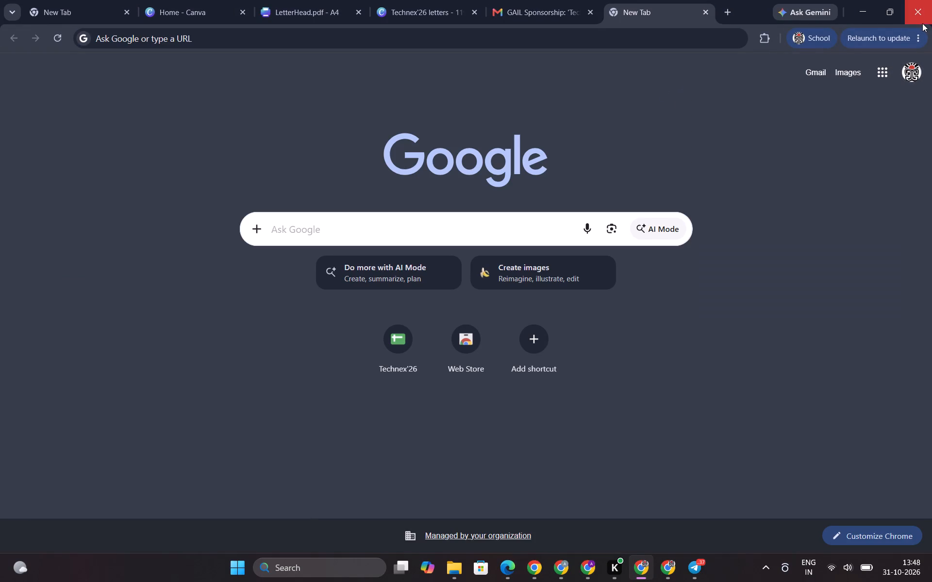
left_click(918, 38)
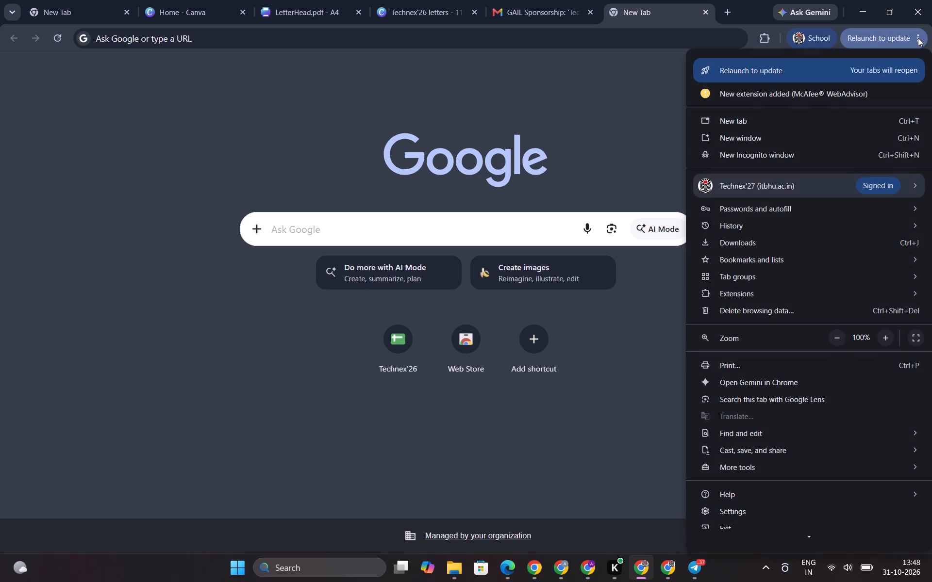
left_click(755, 227)
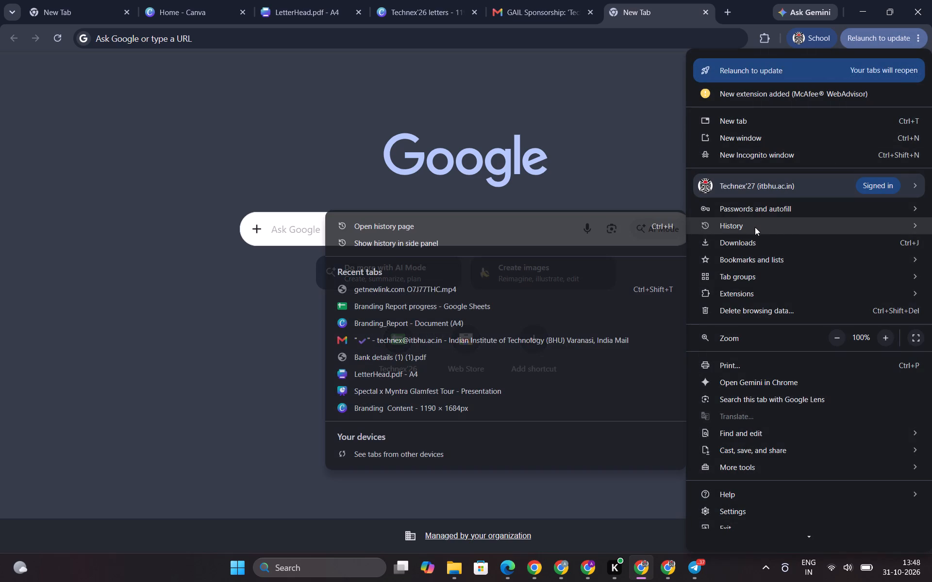
left_click(539, 226)
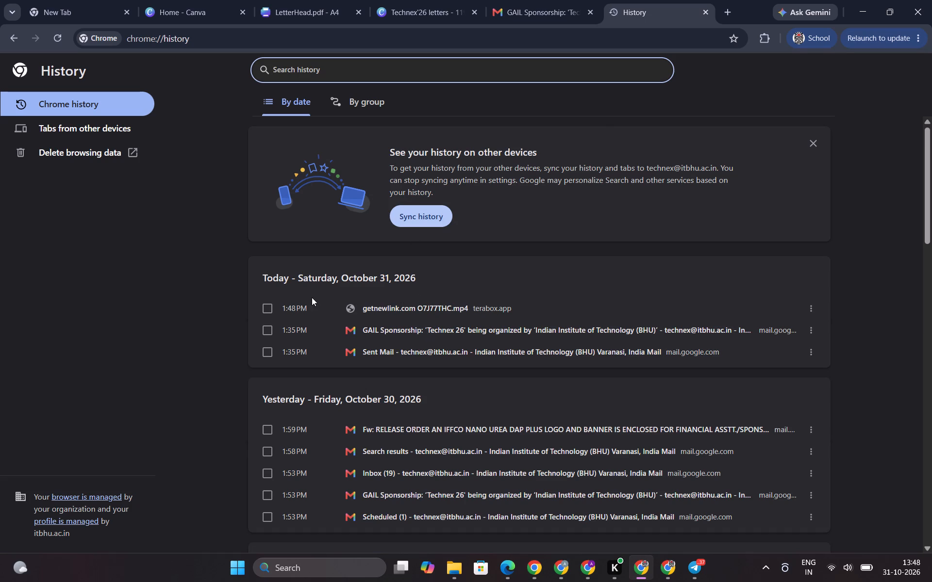
Delete today's 1:48 PM terabox.app video entry from the browsing history.
left_click(264, 305)
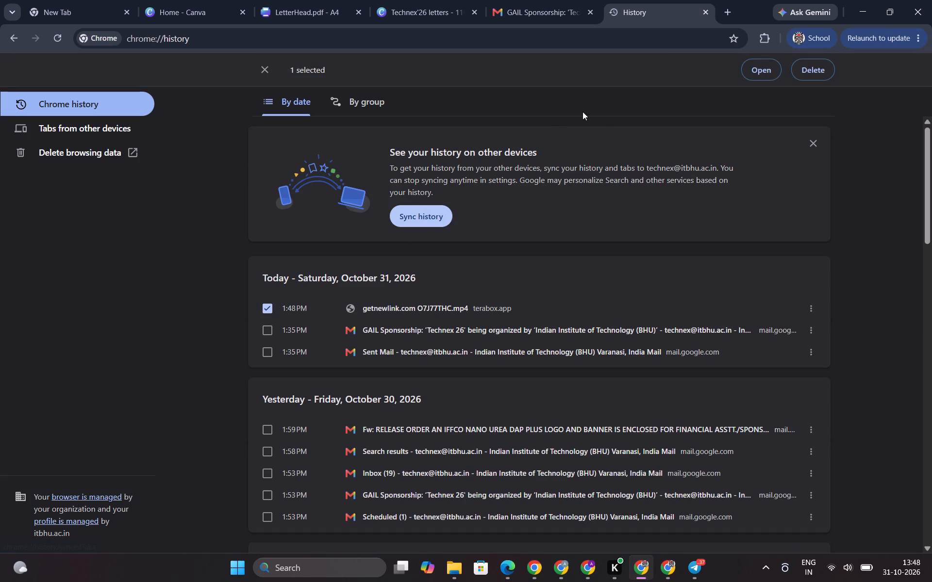
left_click(802, 71)
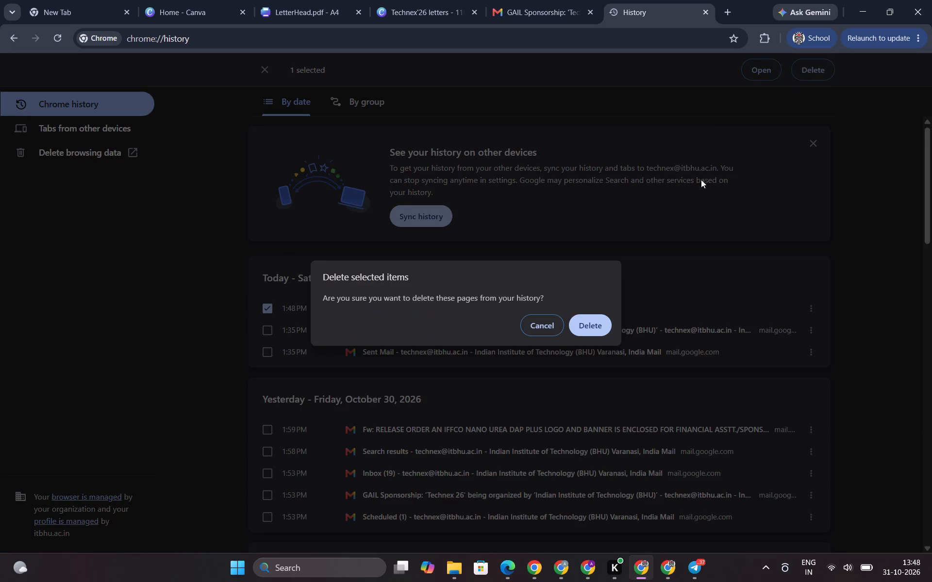
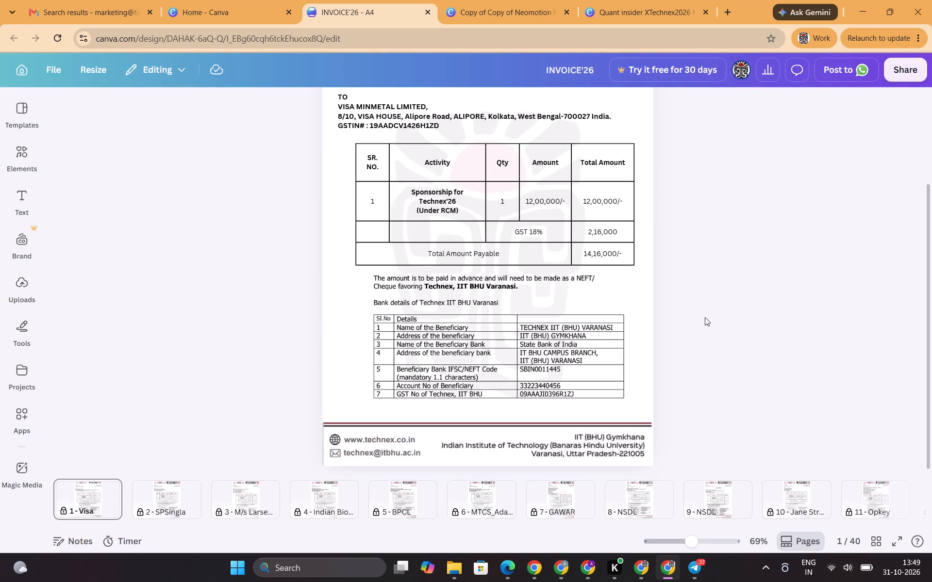
Minimize the open browser windows, starting with the Work-profile window that shows the INVOICE'26 design.
left_click(863, 7)
left_click(863, 7)
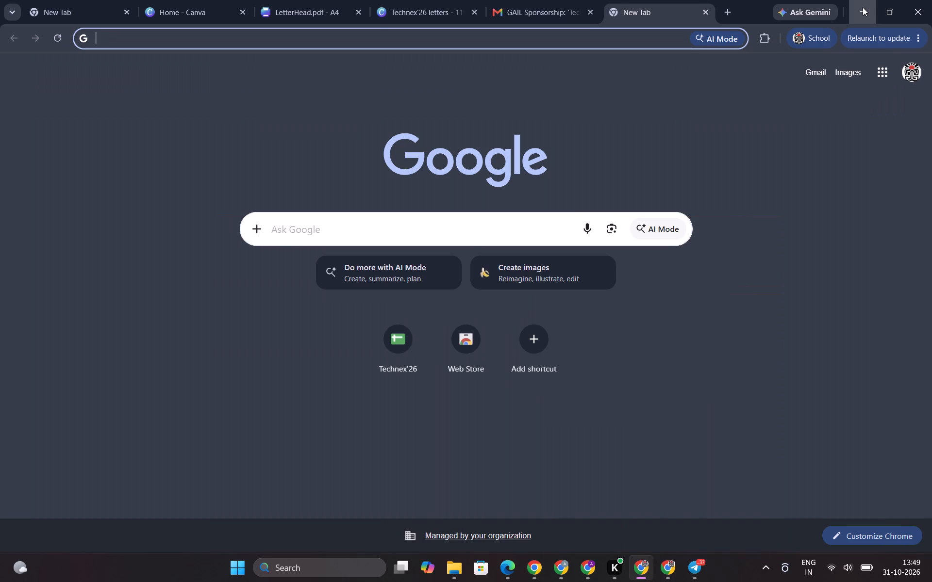
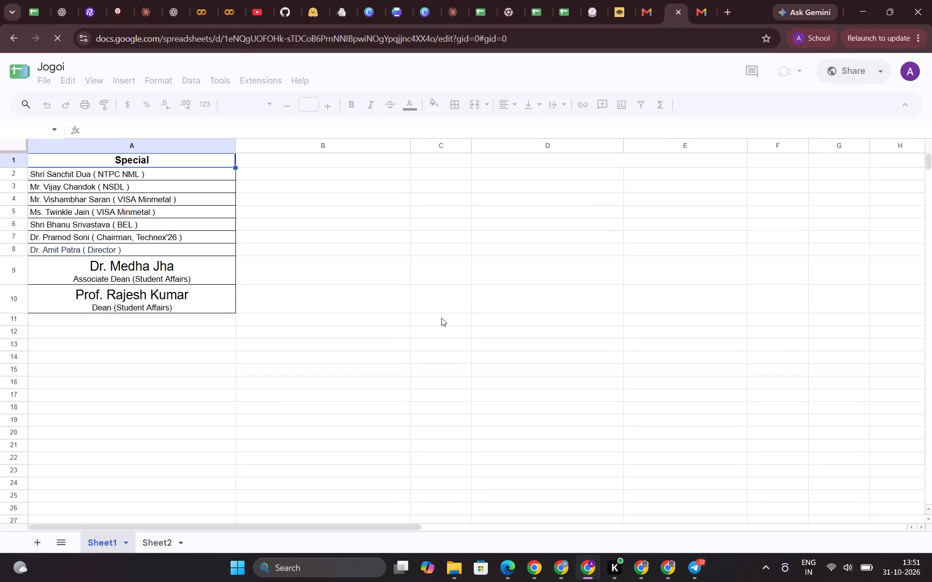
In the Momento spreadsheet, examine the name and role list on the 2d sheet, from its end back up to the Operations Head rows.
left_click(562, 11)
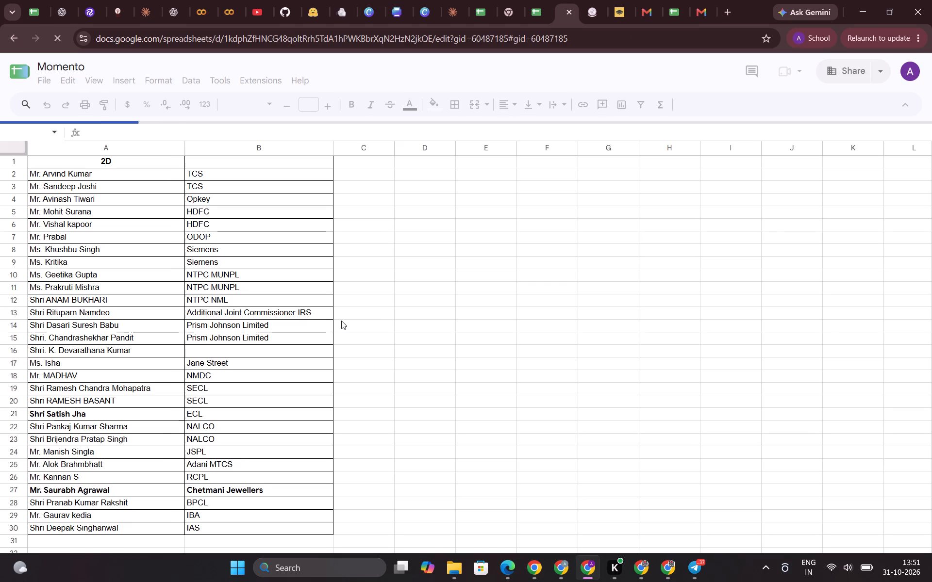
scroll(341, 321, "right", 1)
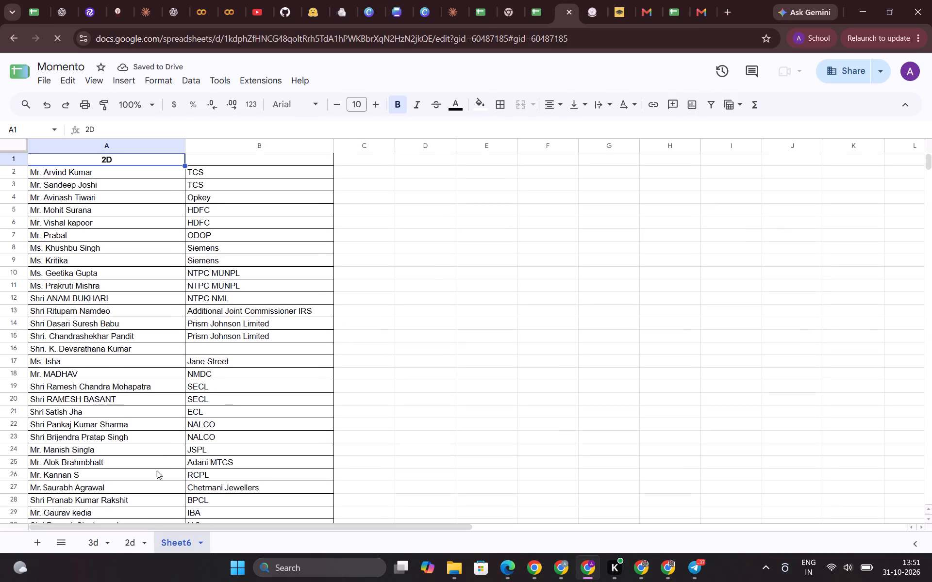
left_click(130, 541)
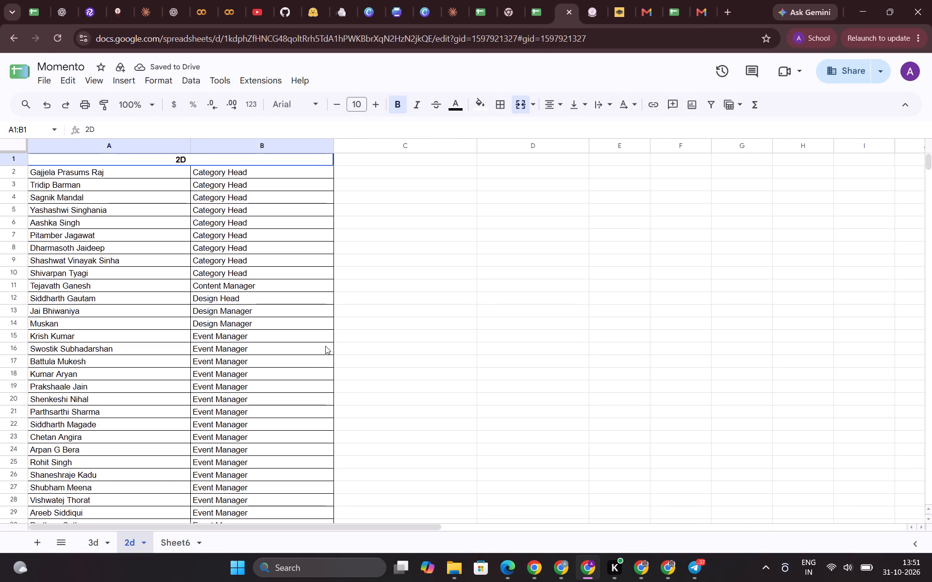
scroll(401, 326, "right", 8)
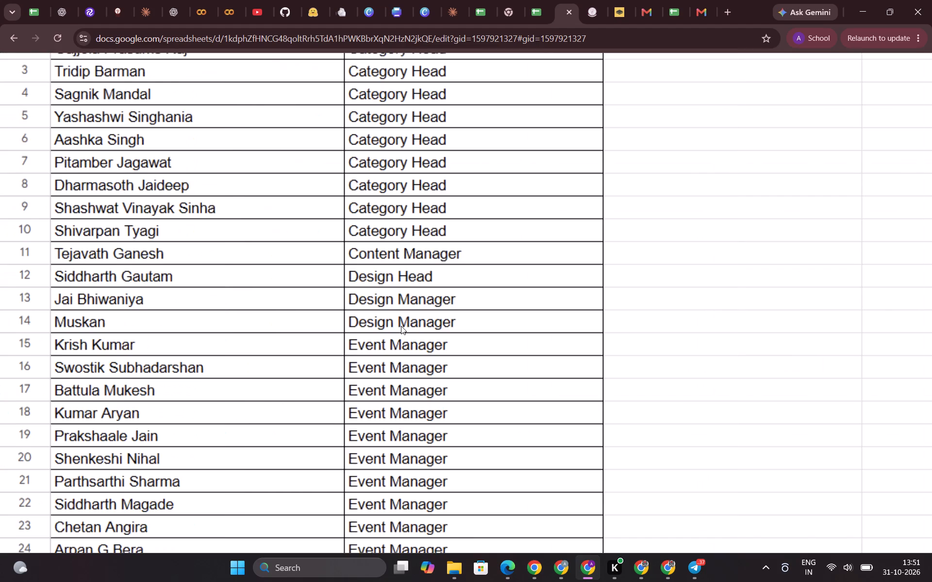
scroll(401, 326, "up", 1)
scroll(401, 326, "down", 7)
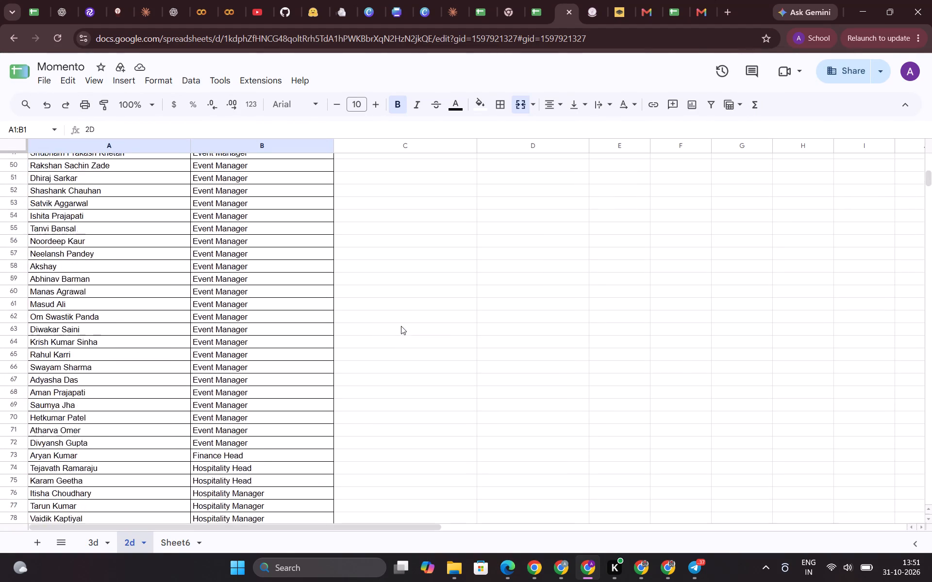
scroll(401, 326, "down", 7)
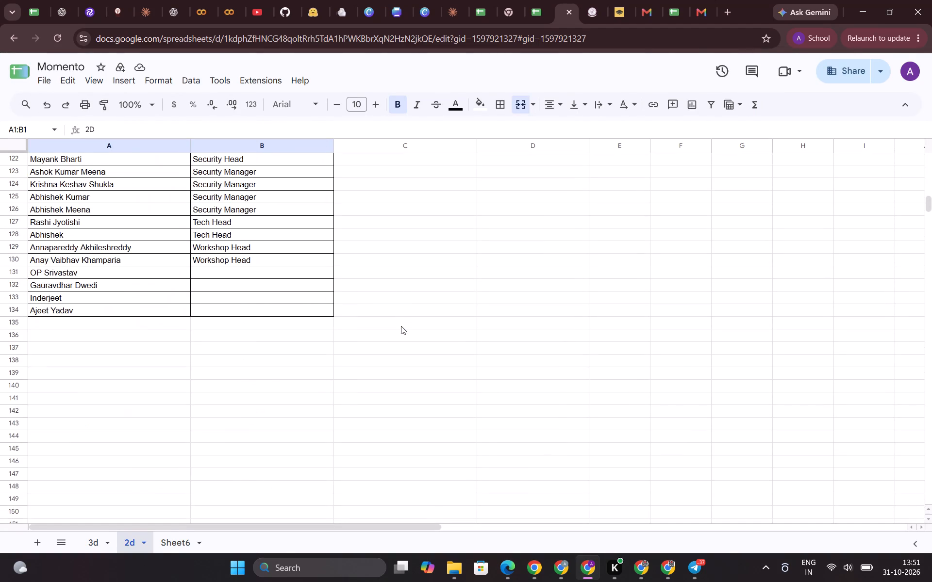
scroll(209, 378, "up", 1)
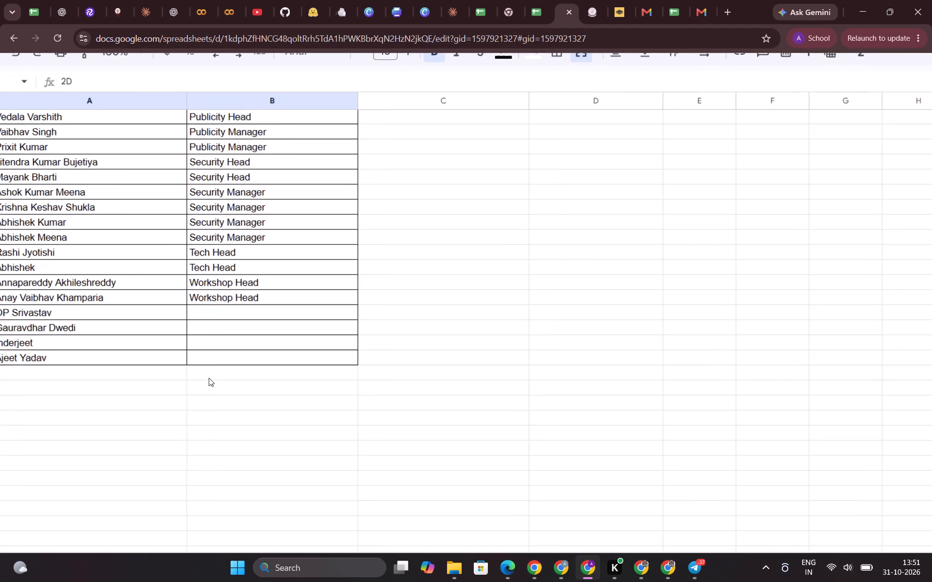
scroll(209, 378, "right", 1)
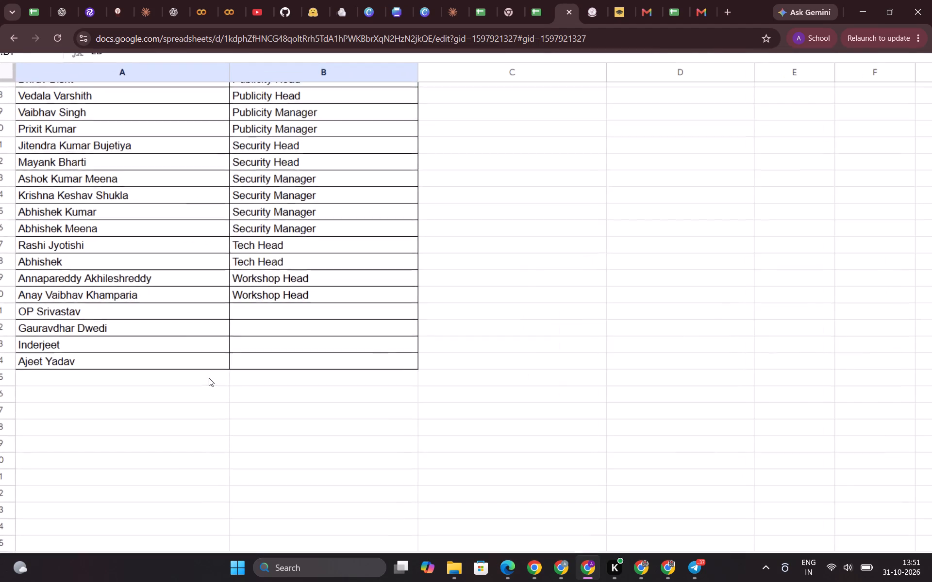
scroll(209, 378, "right", 2)
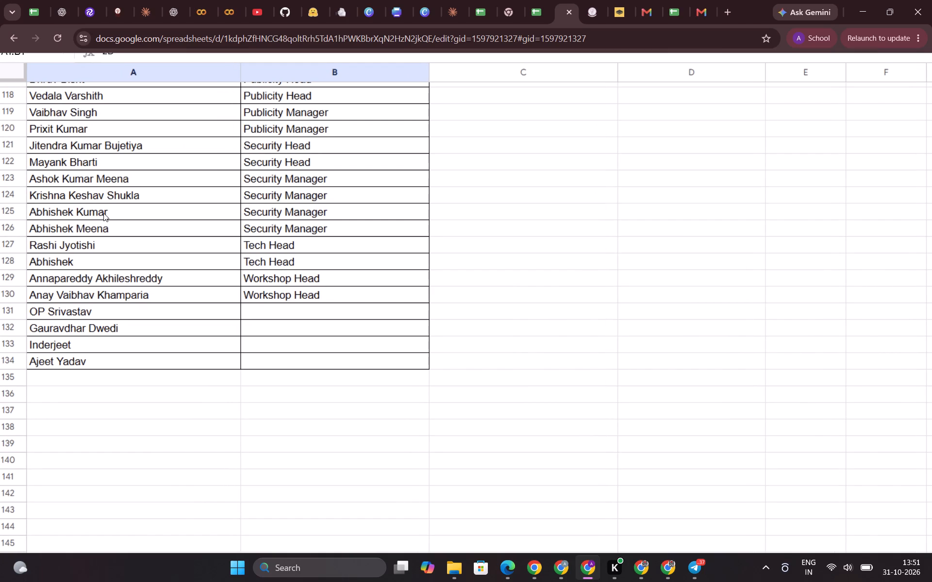
scroll(111, 212, "up", 3)
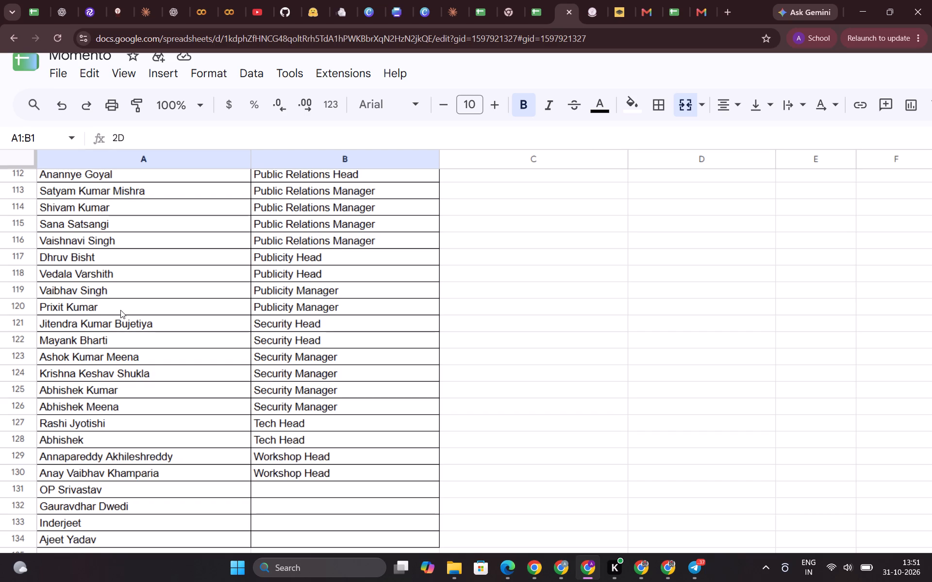
scroll(191, 301, "up", 3)
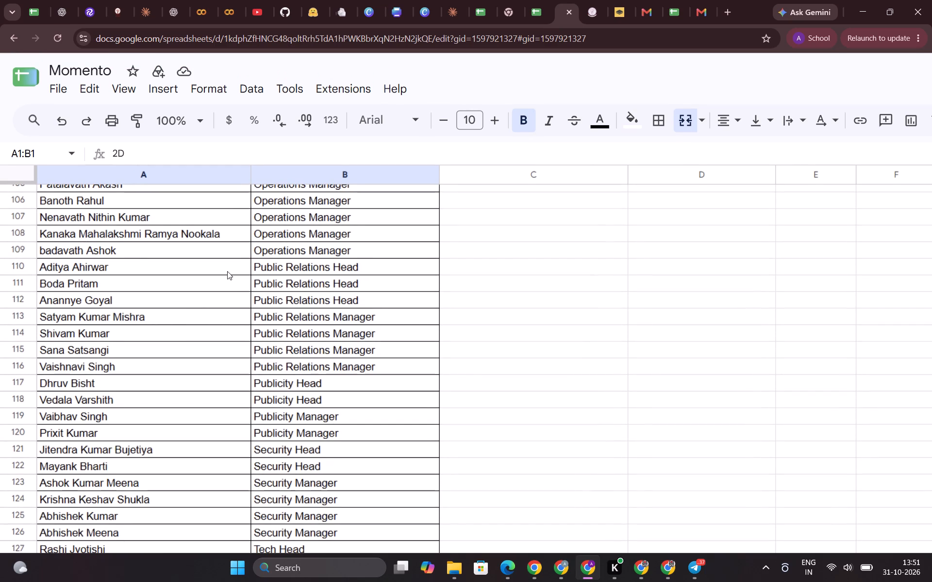
scroll(232, 296, "up", 3)
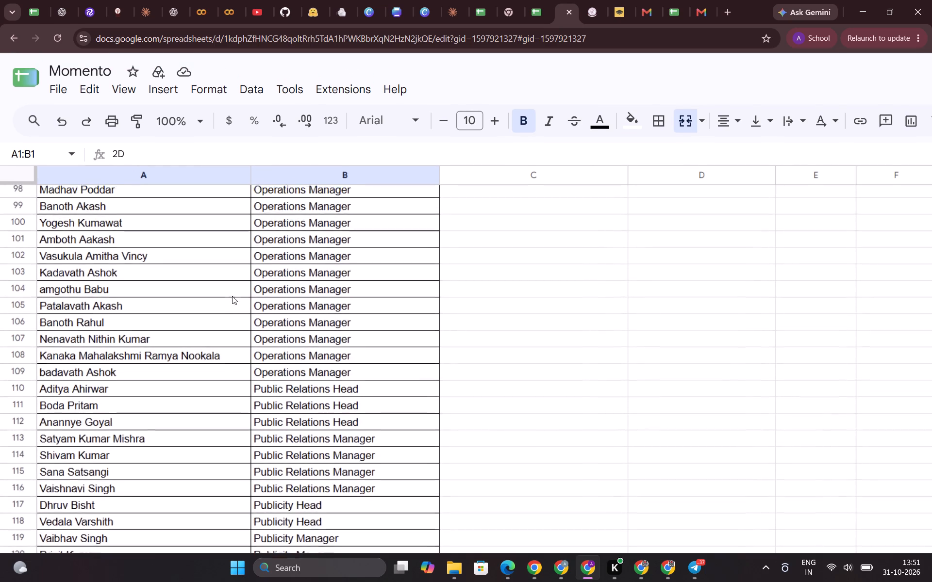
scroll(232, 296, "up", 2)
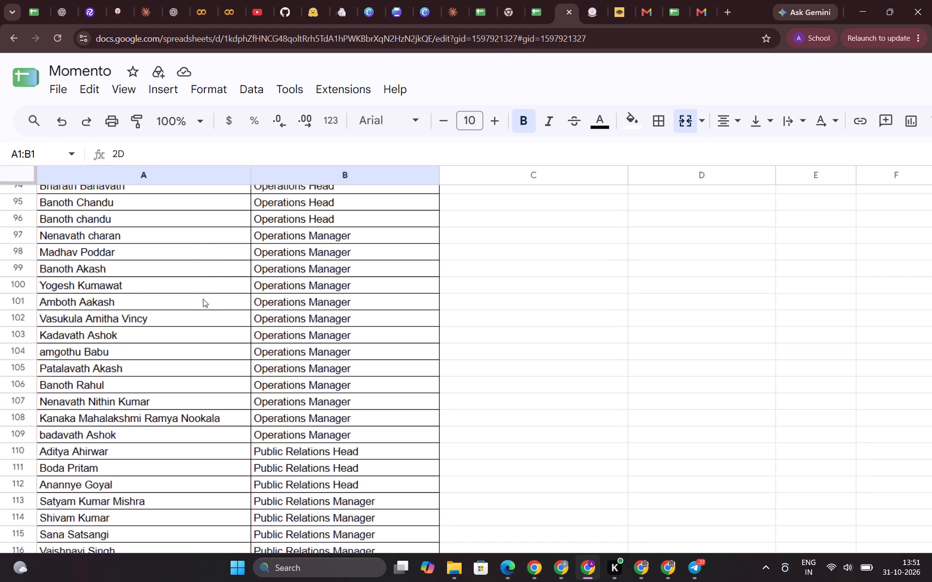
scroll(212, 300, "up", 3)
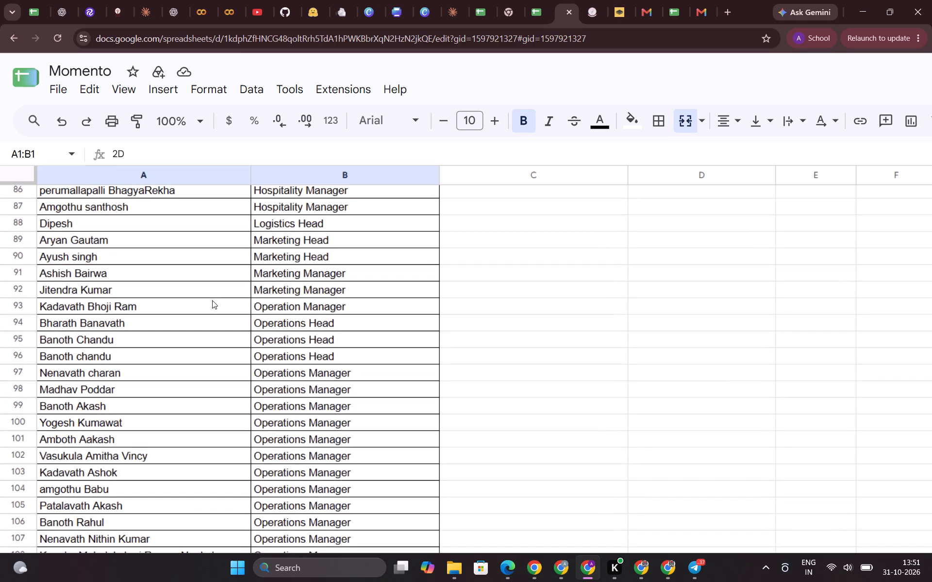
scroll(212, 300, "up", 1)
Clear the name and role cells of the duplicate Operations Head entry in row 95.
left_click(161, 338)
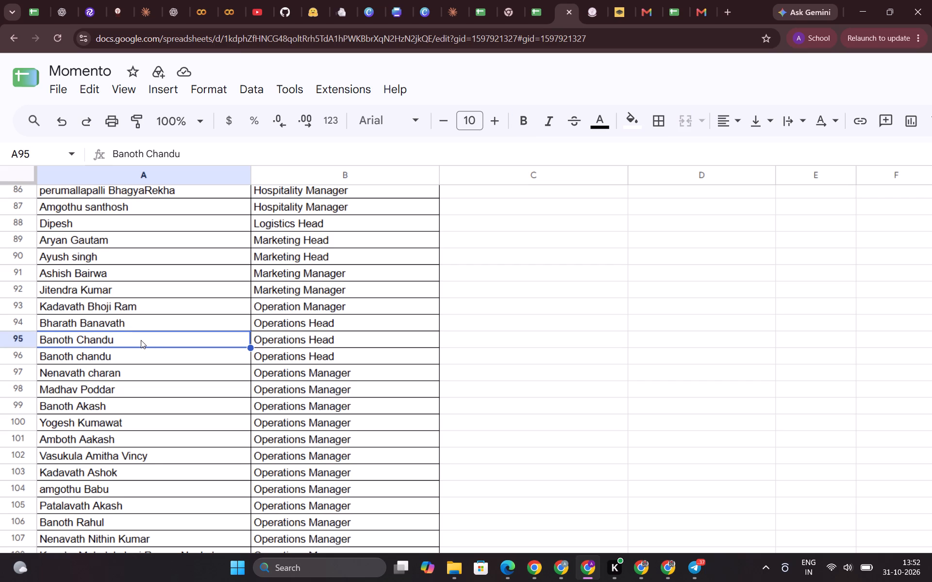
key("BackSpace")
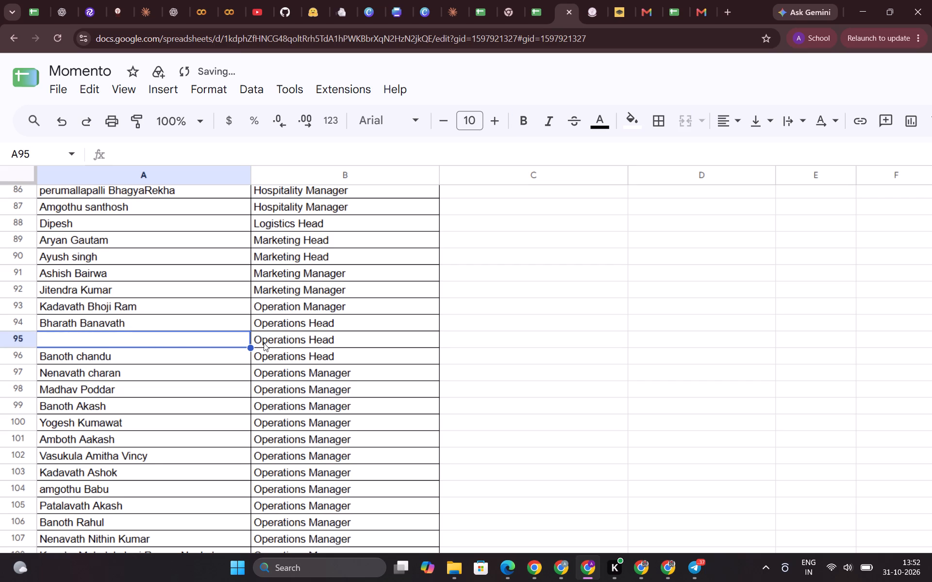
left_click(264, 342)
key("BackSpace")
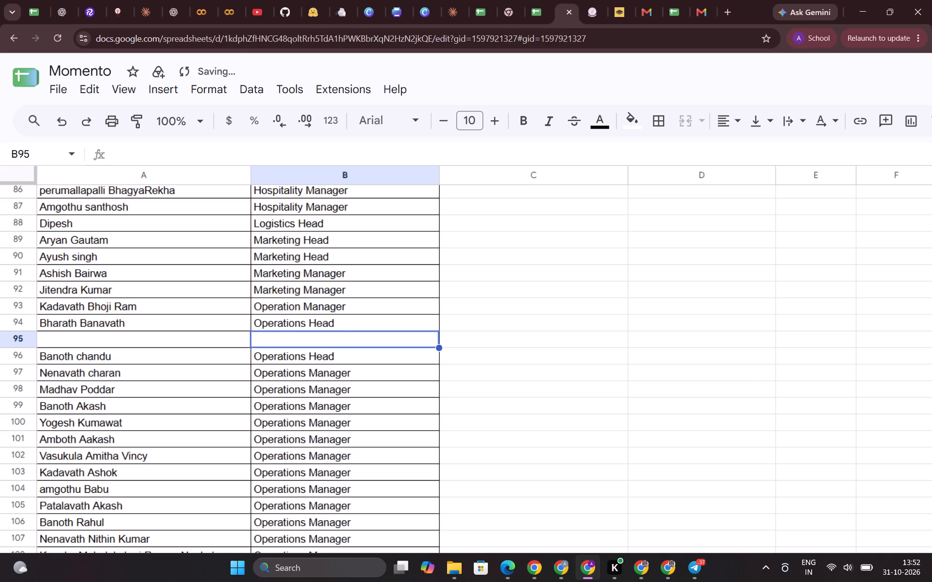
Delete the emptied row 95 from the 2d sheet so that the rows below move up.
scroll(245, 340, "up", 1)
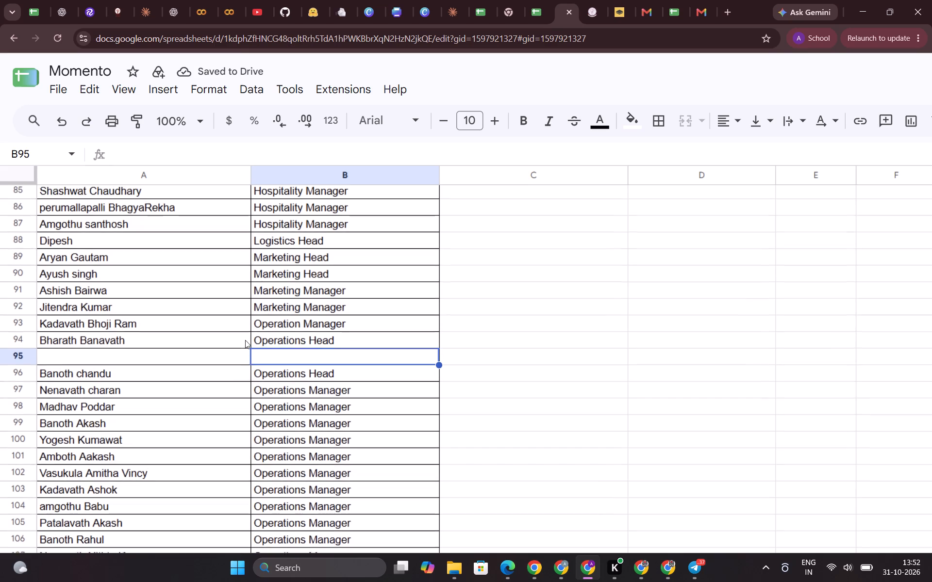
scroll(245, 340, "up", 1)
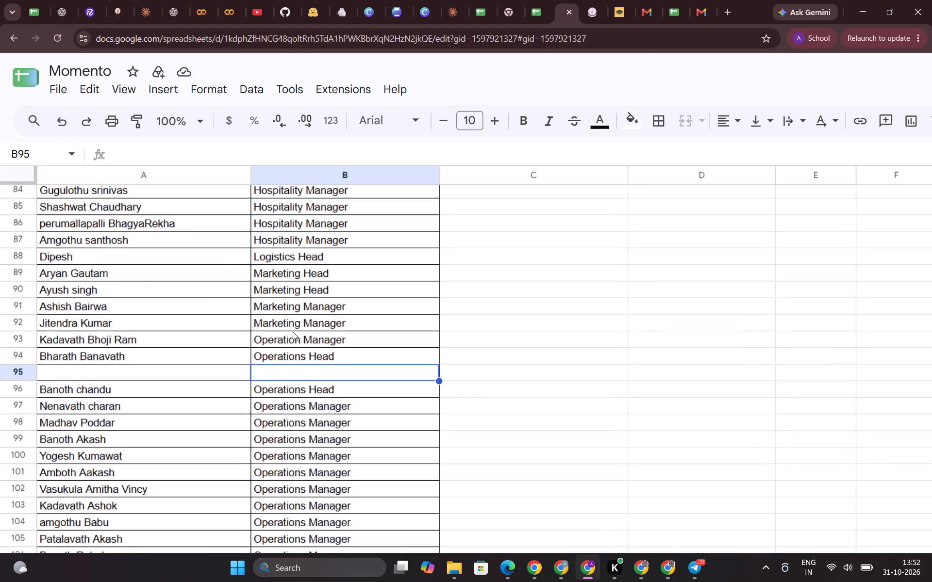
scroll(293, 332, "down", 2)
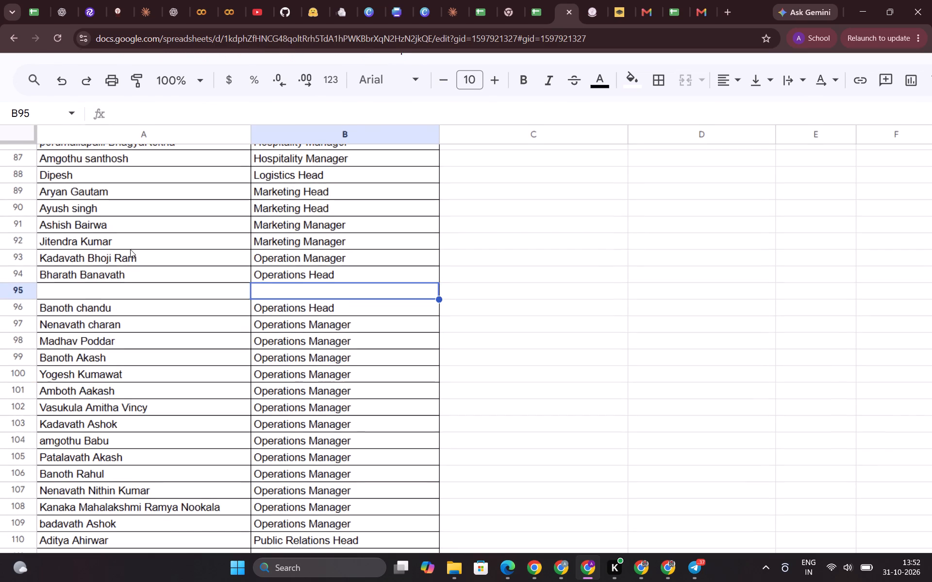
left_click(18, 286)
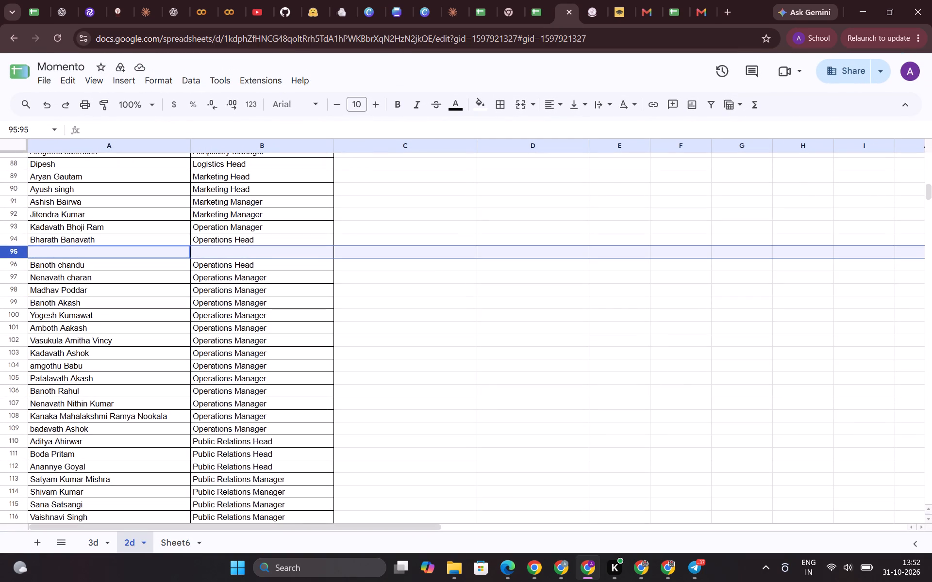
key("Delete")
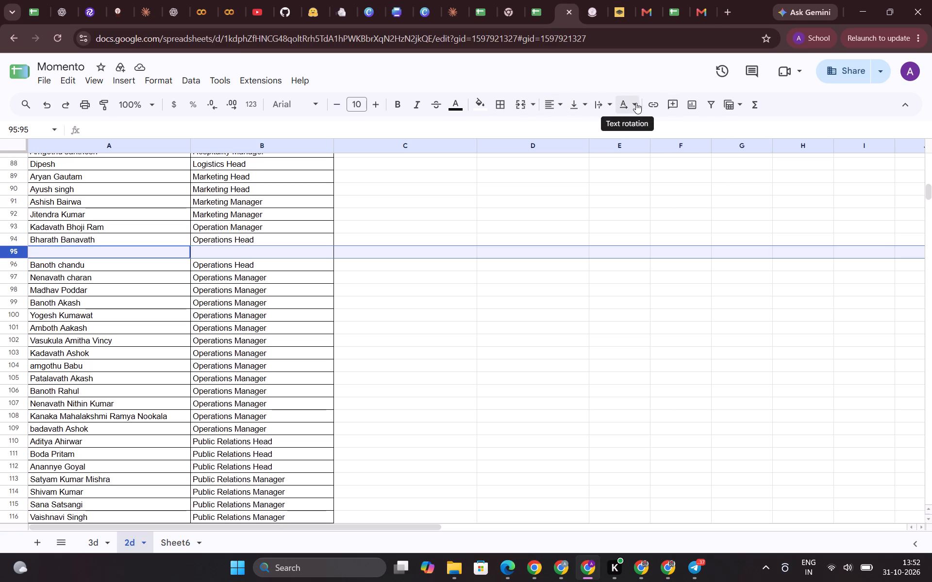
scroll(336, 251, "down", 1)
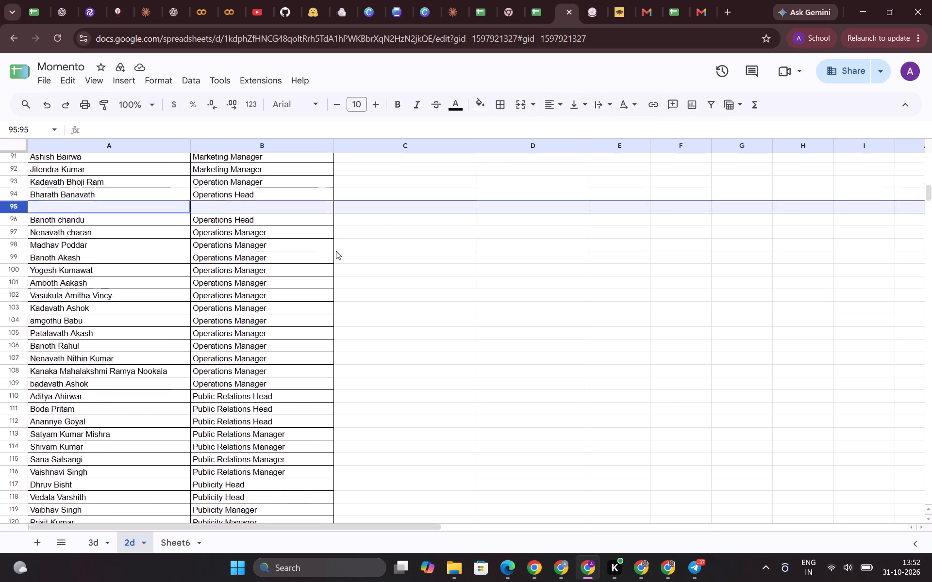
scroll(336, 251, "down", 1)
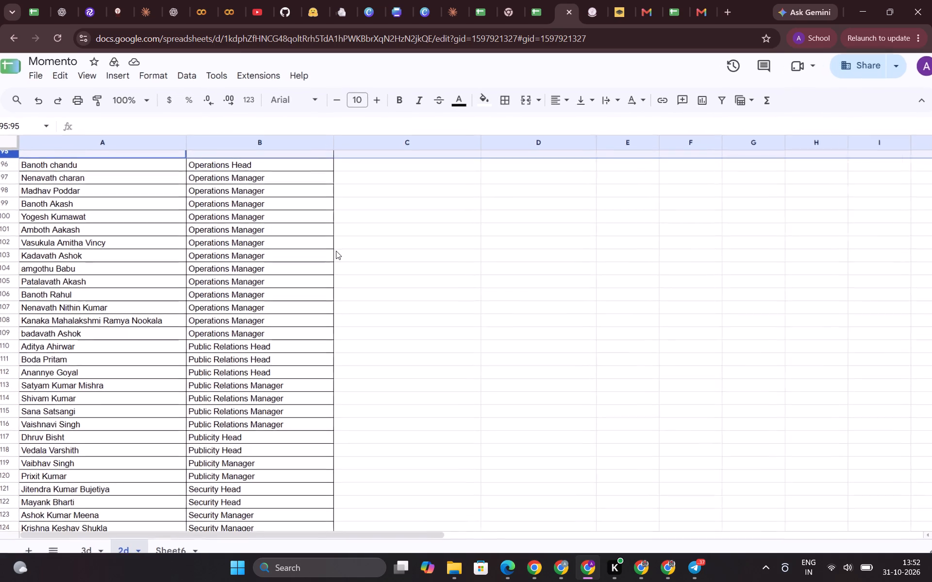
right_click(389, 259)
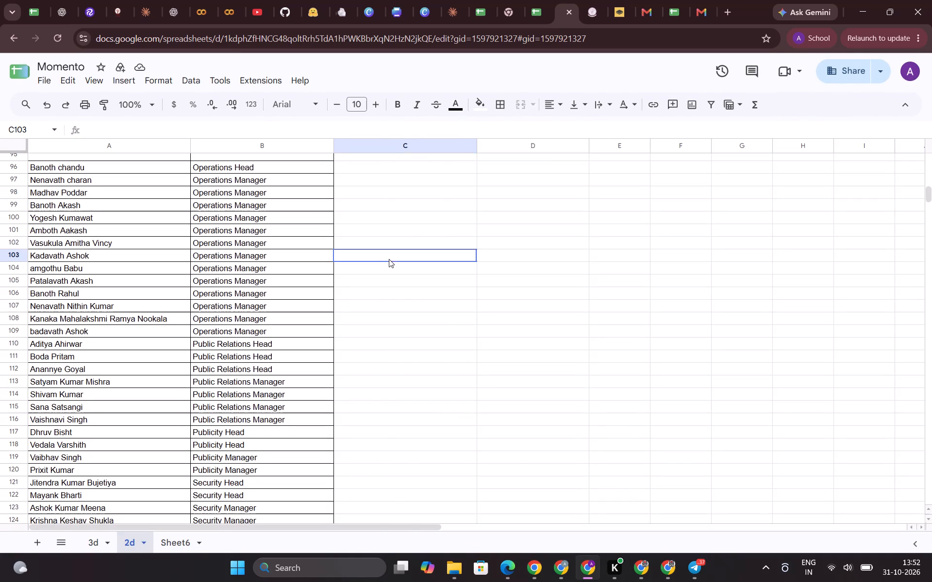
left_click(601, 247)
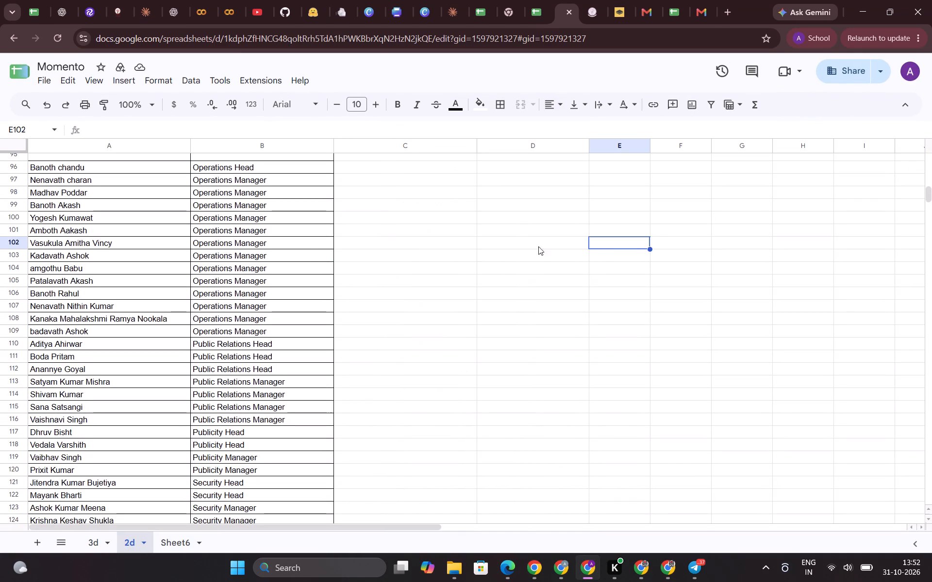
scroll(309, 250, "up", 2)
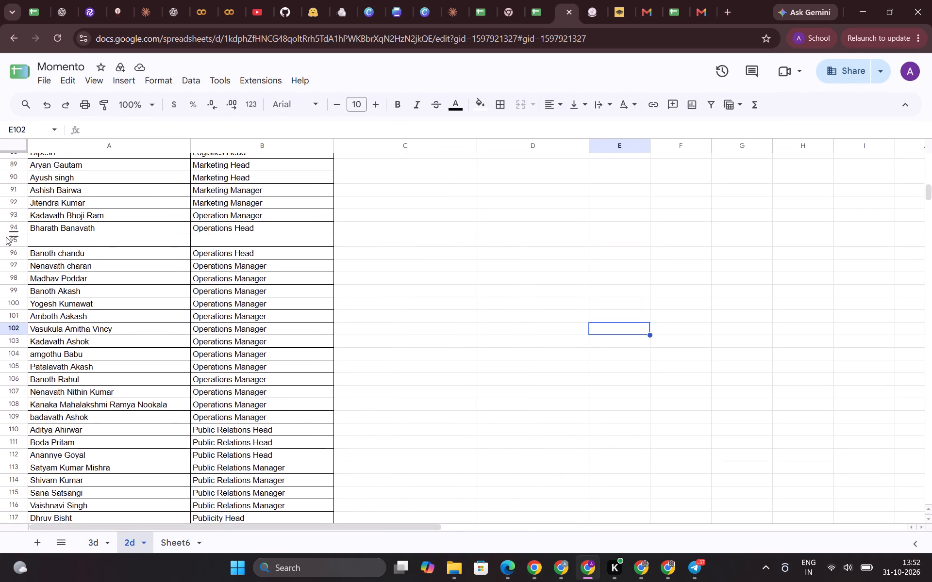
left_click(15, 240)
right_click(15, 240)
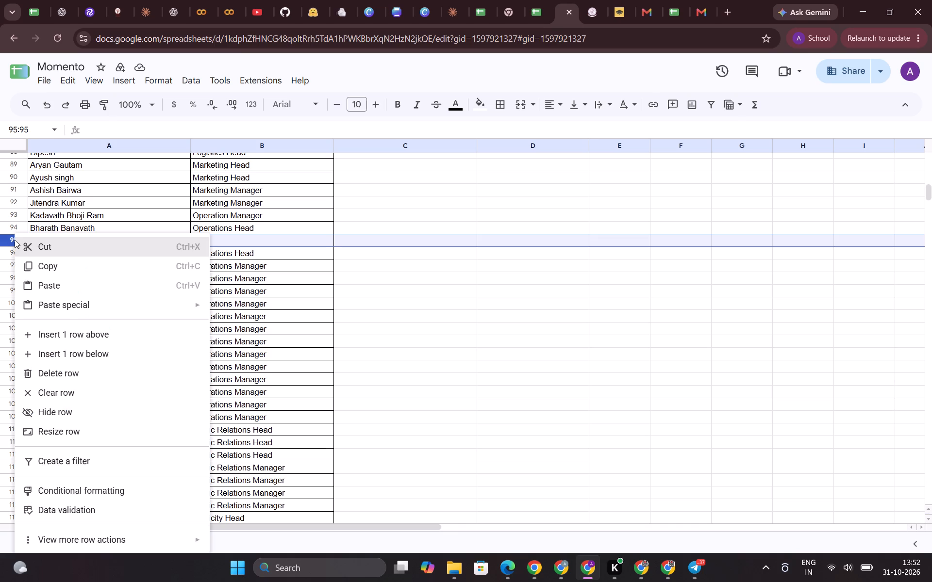
left_click(56, 246)
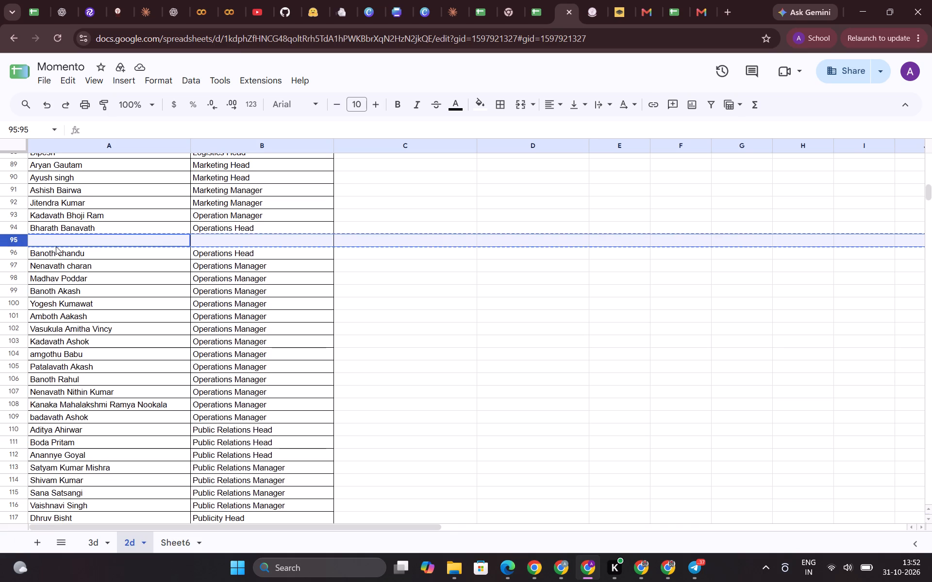
left_click(15, 244)
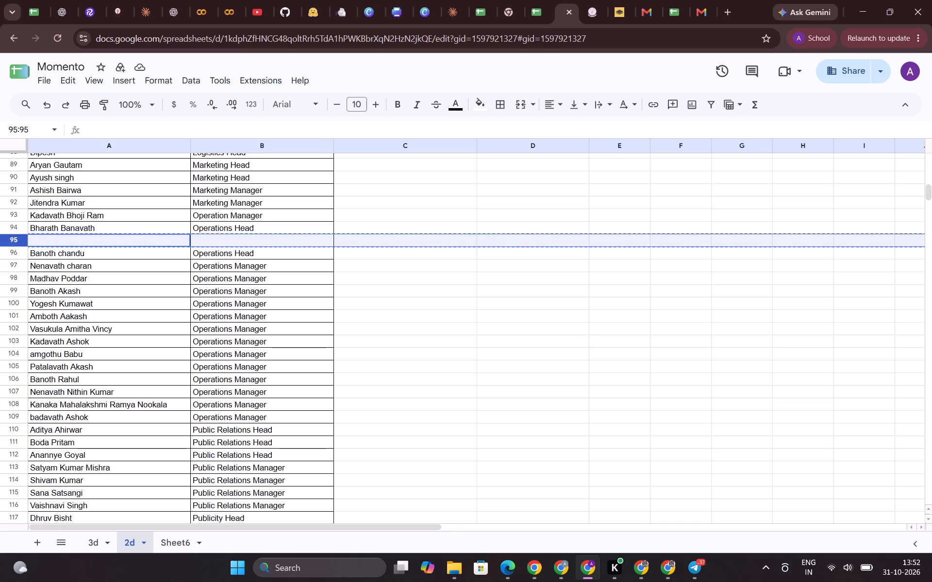
right_click(15, 244)
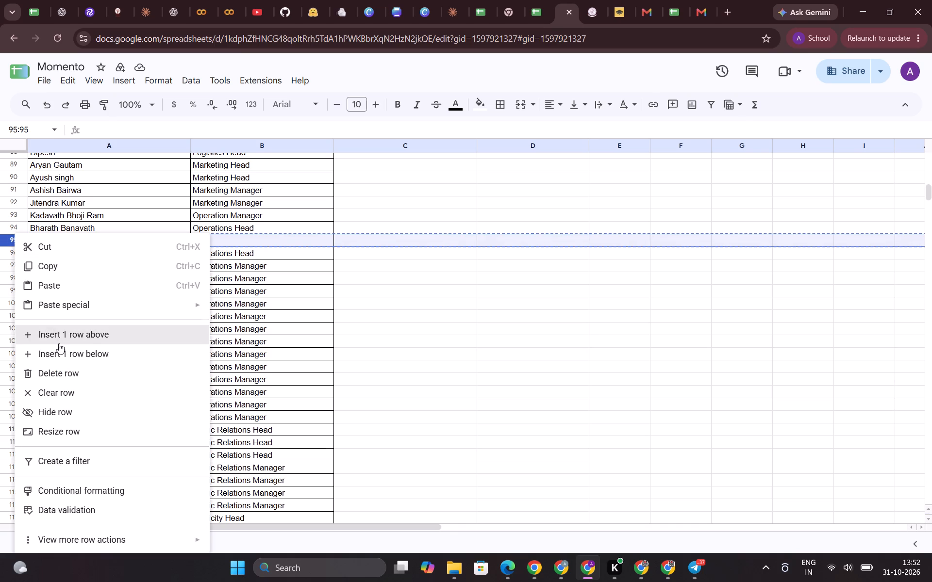
left_click(65, 373)
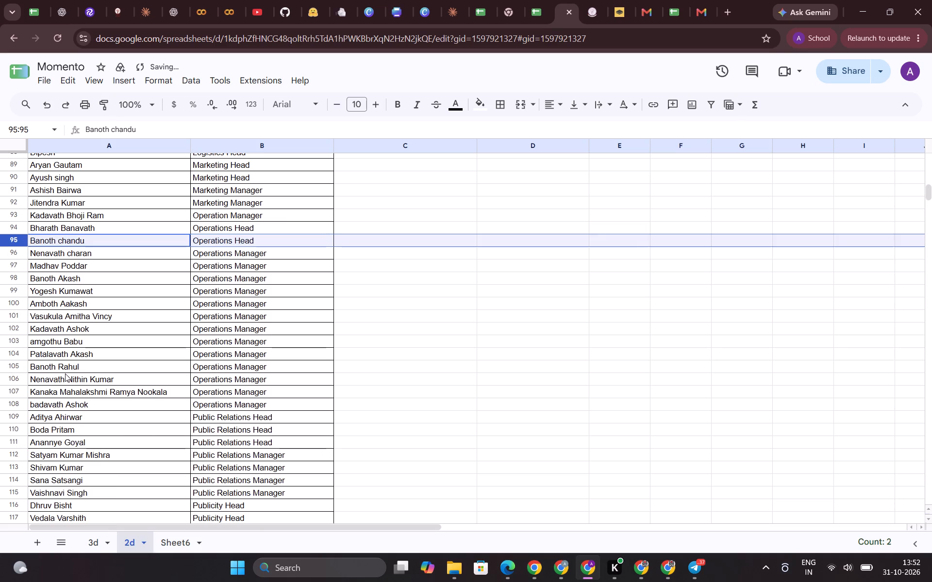
left_click(462, 326)
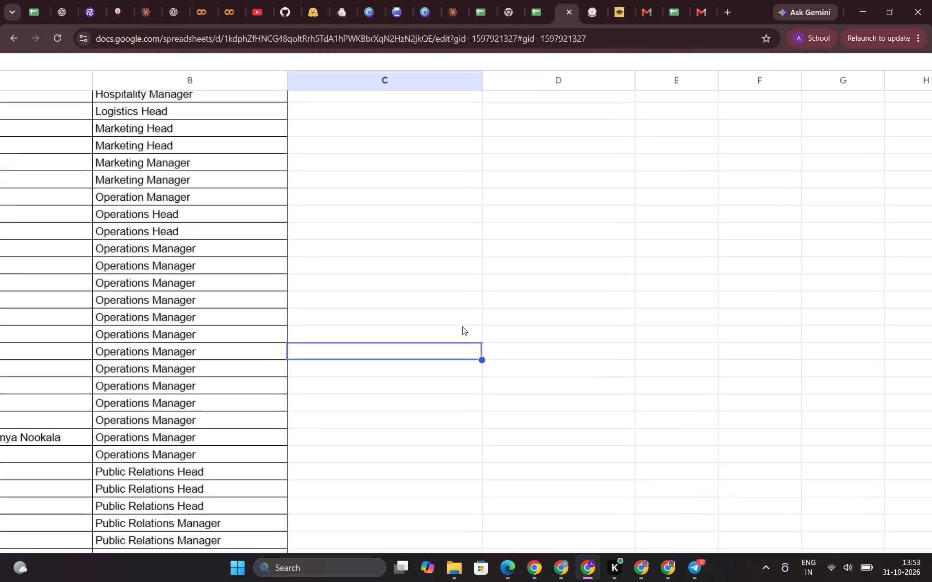
Examine the names and roles on the 2d sheet from the Operations Manager rows up to the first Category Head rows.
scroll(462, 326, "right", 3)
scroll(462, 326, "up", 2)
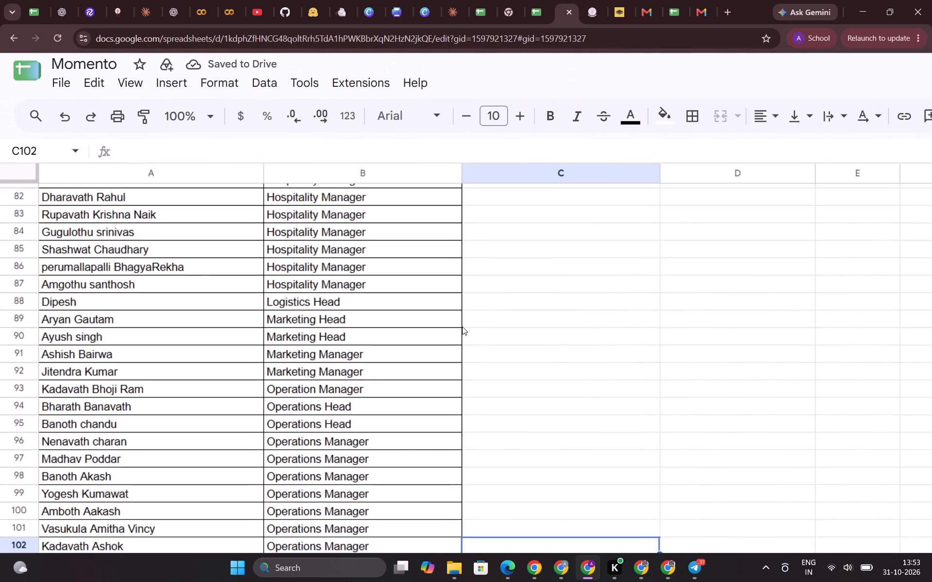
scroll(462, 326, "up", 1)
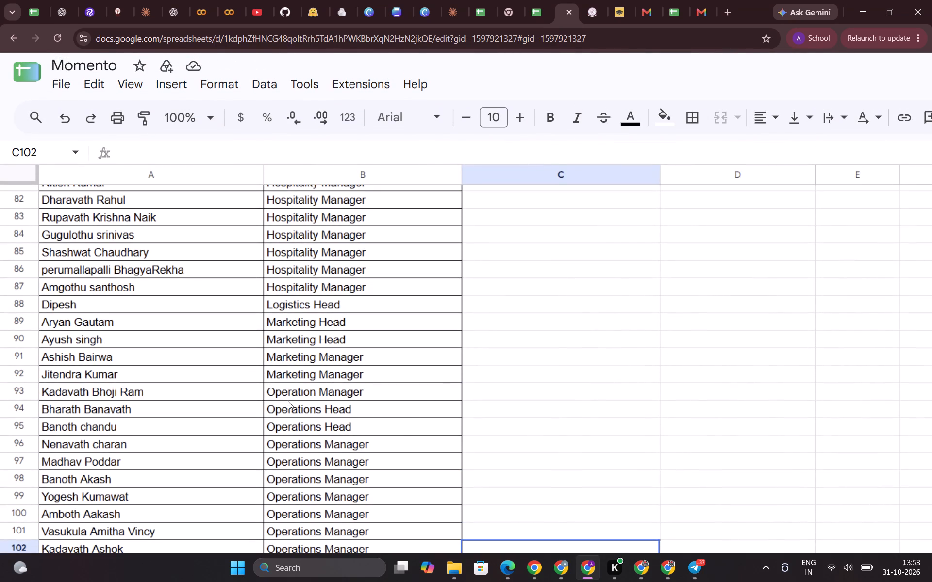
scroll(306, 321, "up", 1)
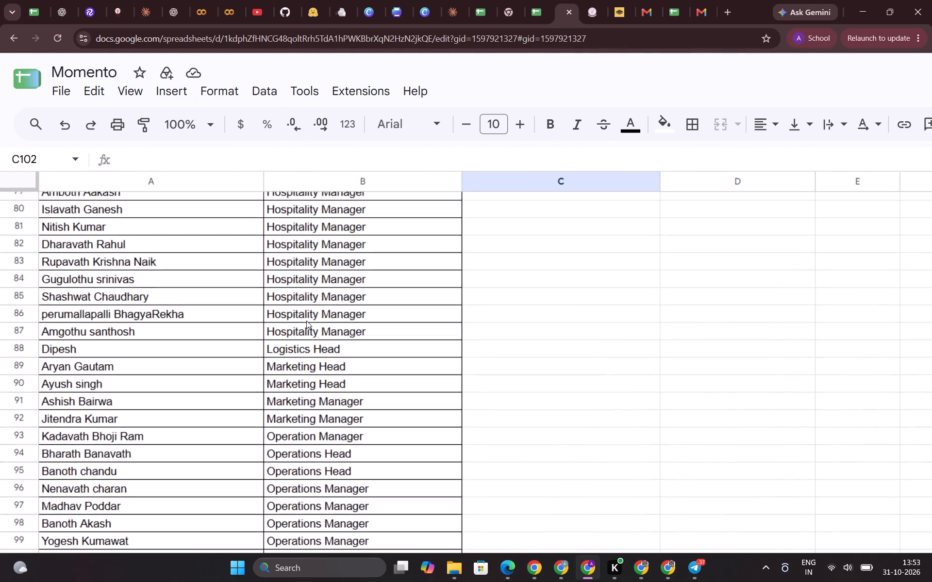
scroll(306, 321, "up", 2)
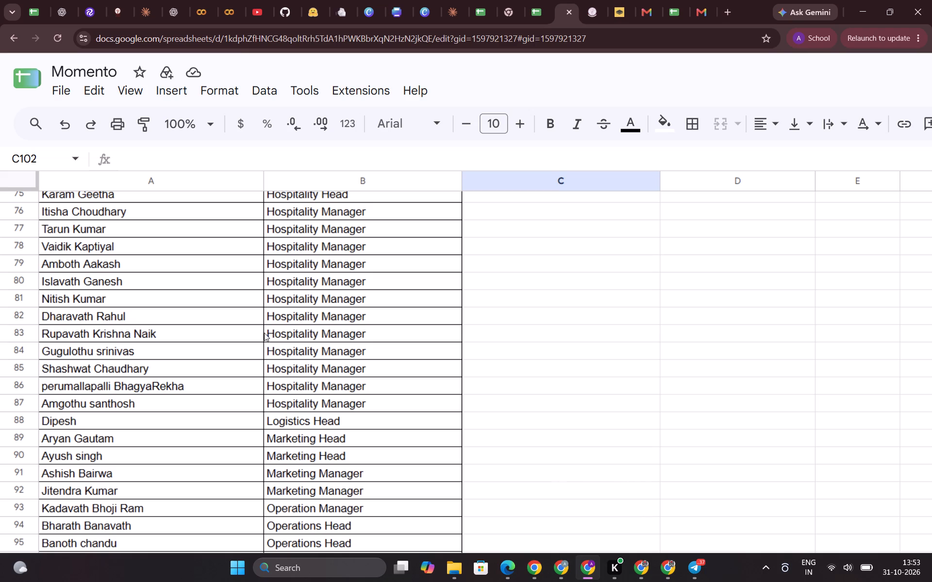
scroll(260, 300, "up", 1)
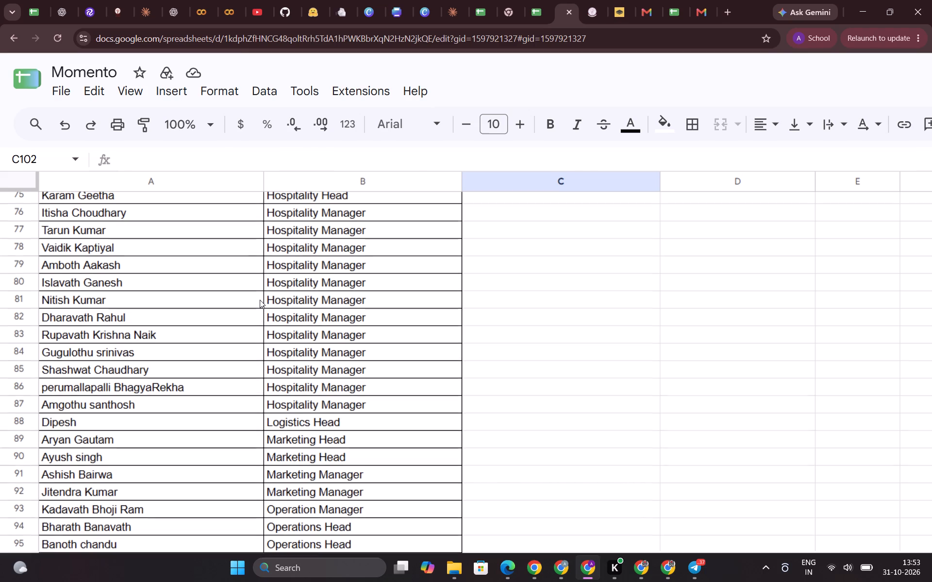
scroll(260, 300, "up", 2)
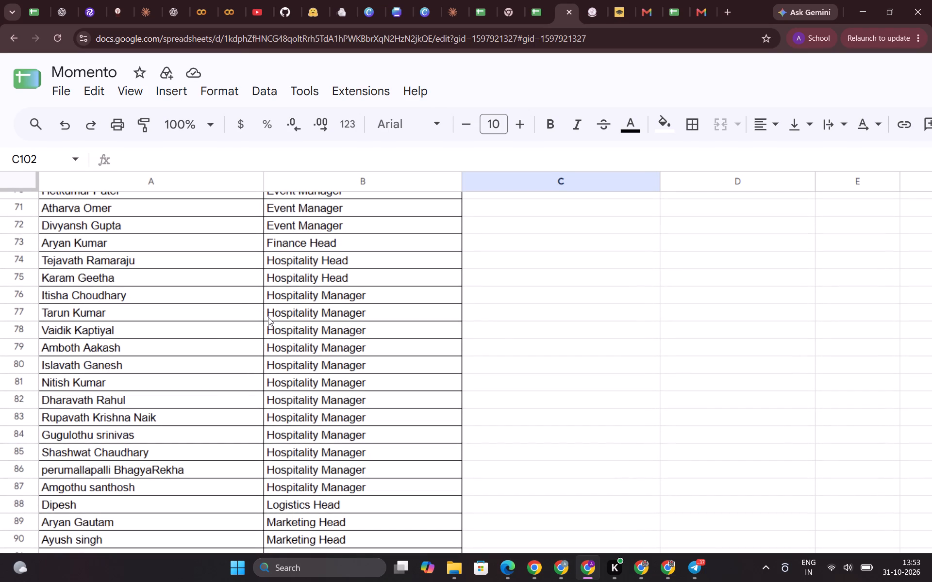
scroll(256, 303, "up", 3)
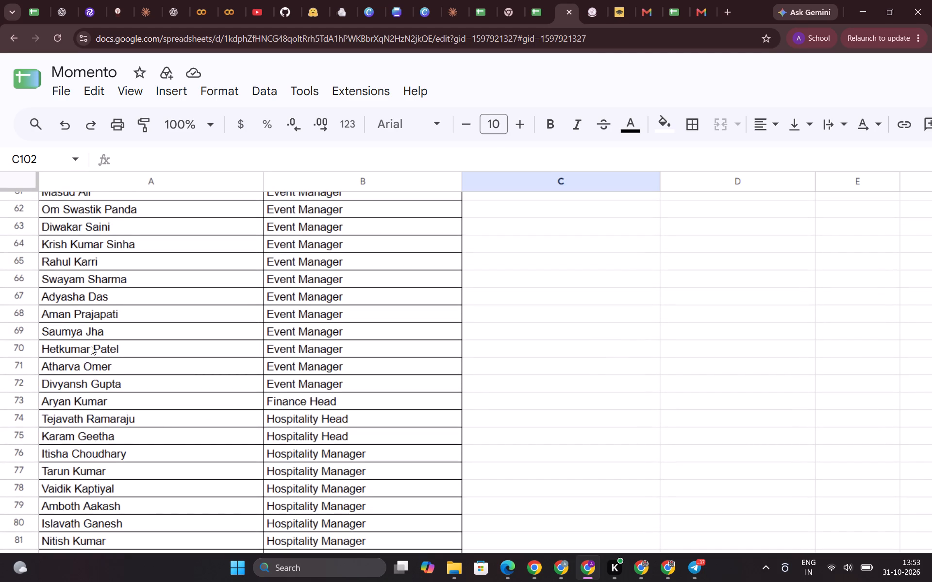
scroll(91, 335, "up", 1)
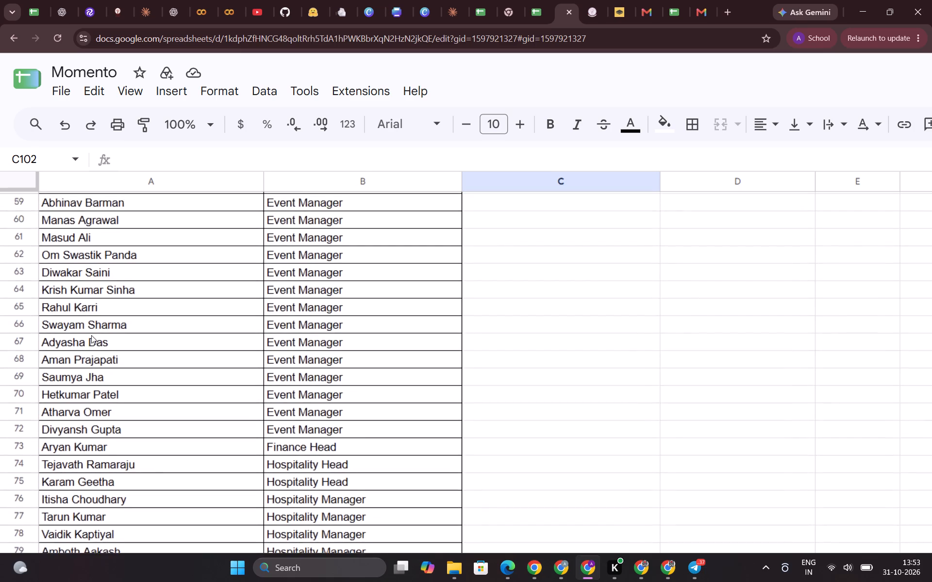
scroll(91, 335, "up", 1)
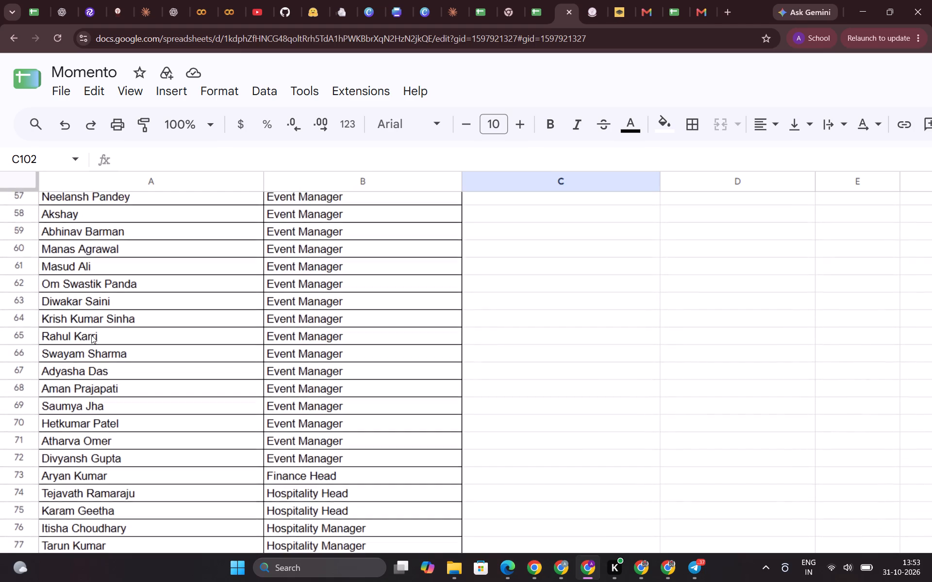
scroll(91, 335, "up", 2)
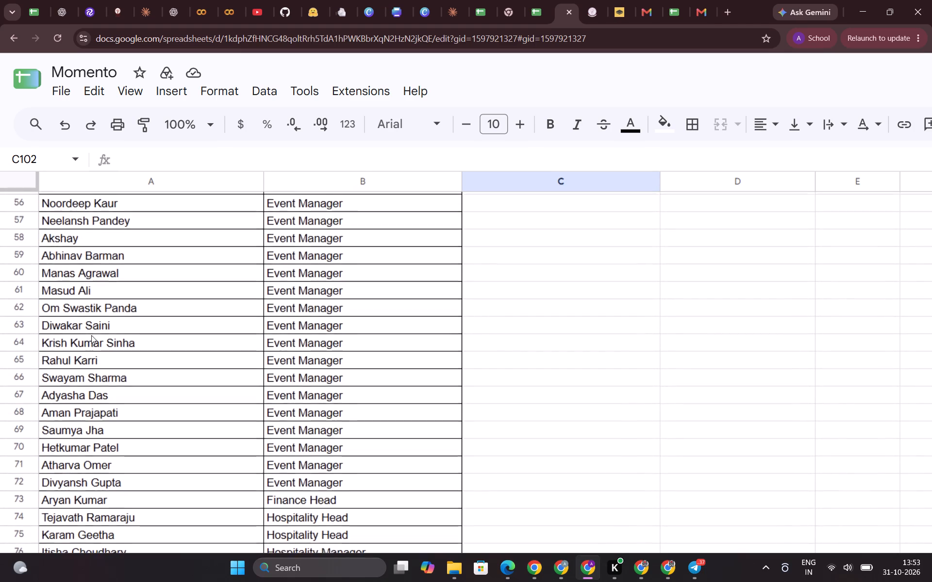
scroll(91, 335, "up", 1)
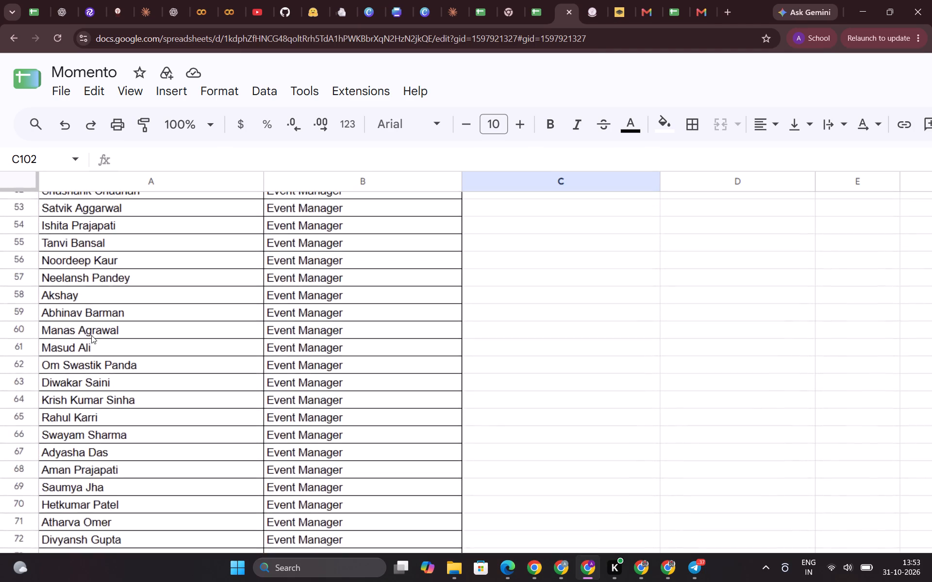
scroll(91, 335, "up", 3)
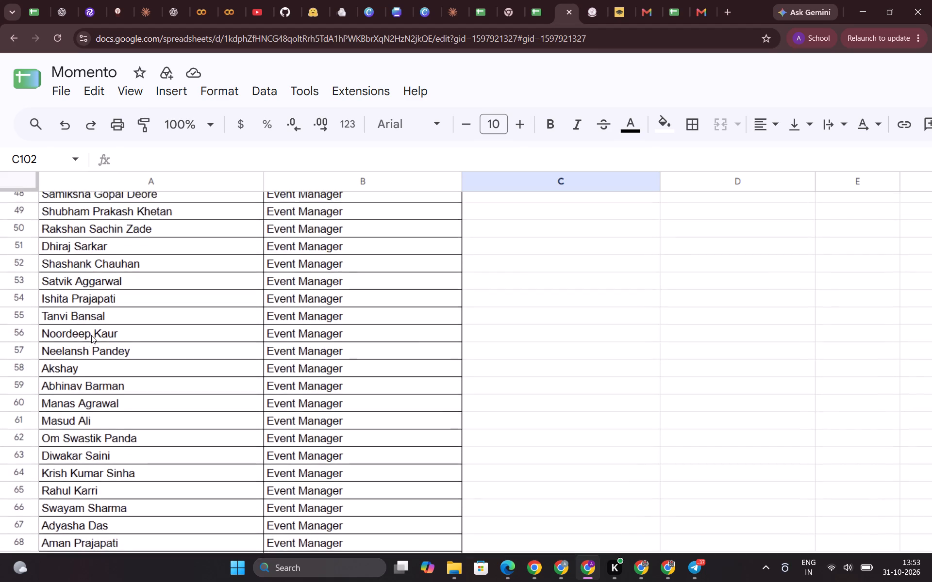
scroll(91, 335, "up", 2)
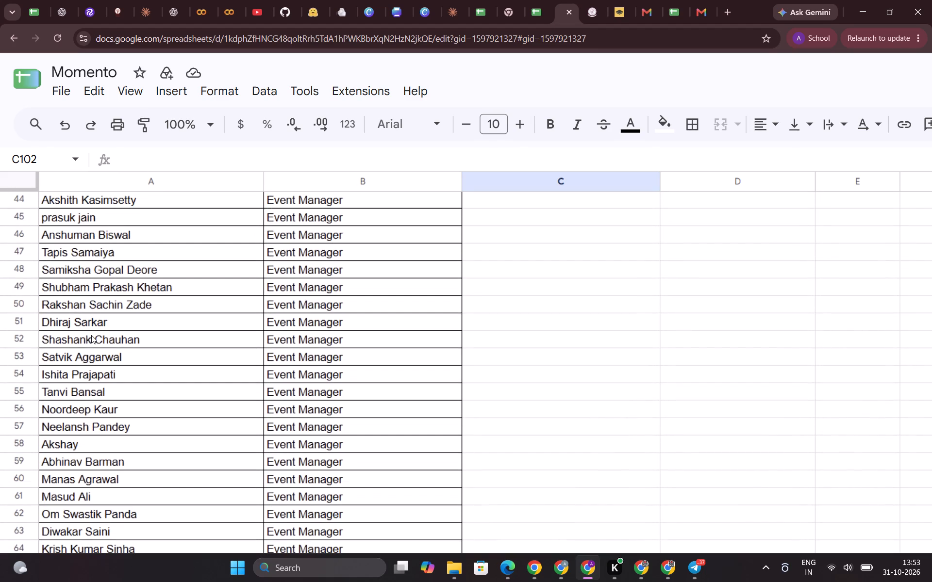
scroll(91, 335, "up", 1)
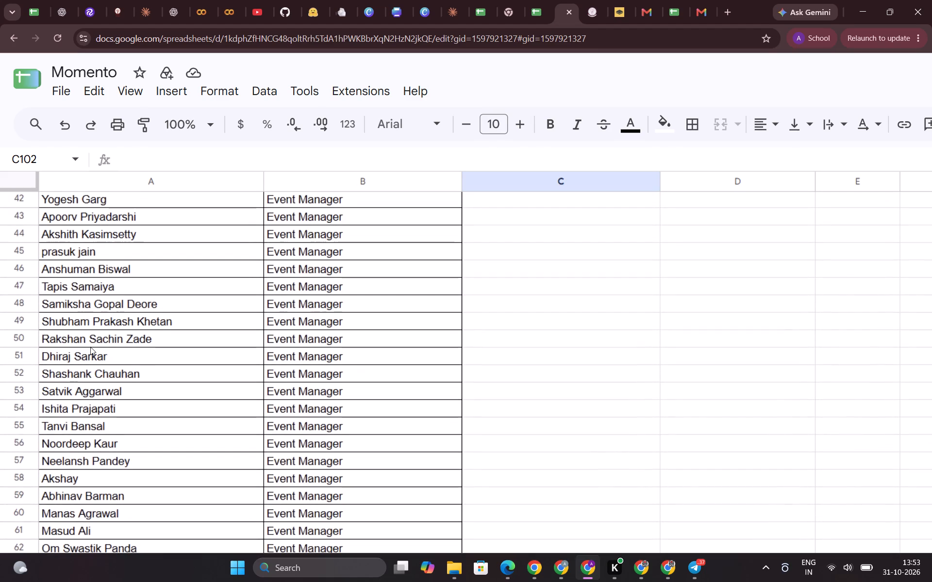
scroll(90, 347, "up", 2)
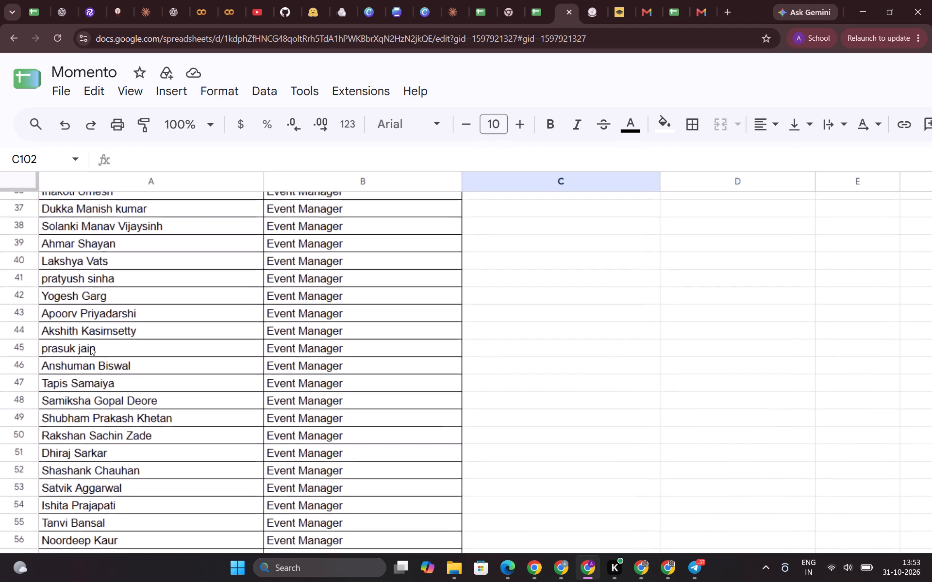
scroll(90, 347, "up", 2)
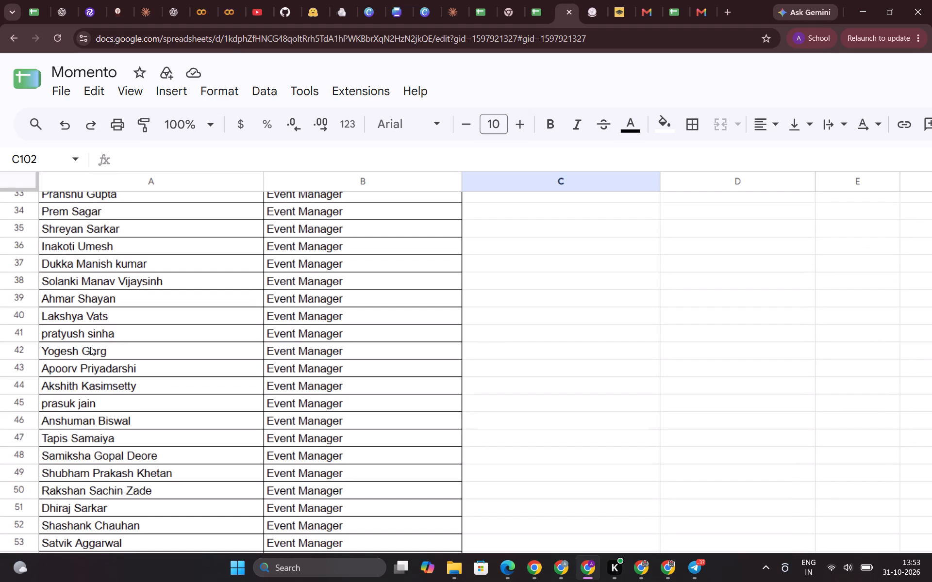
scroll(90, 347, "up", 2)
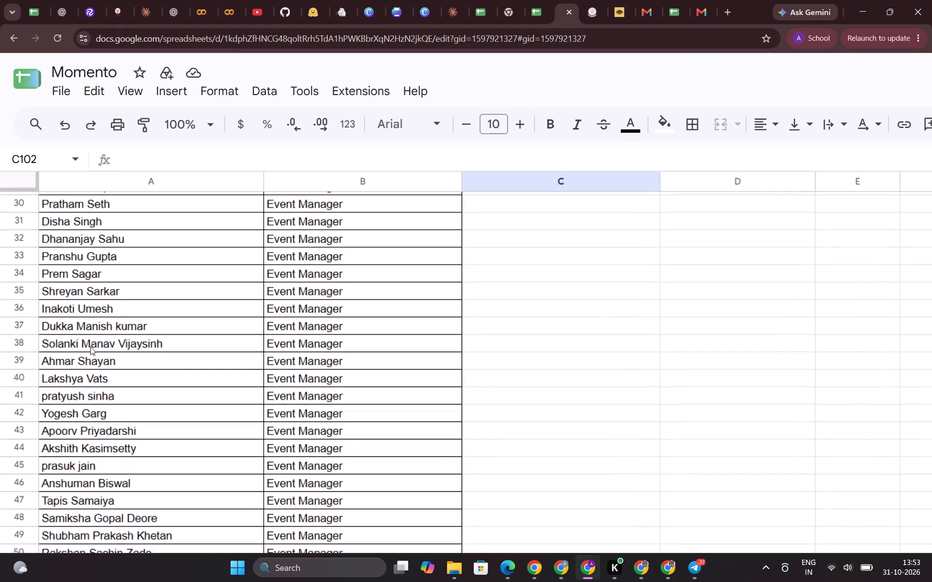
scroll(90, 347, "up", 2)
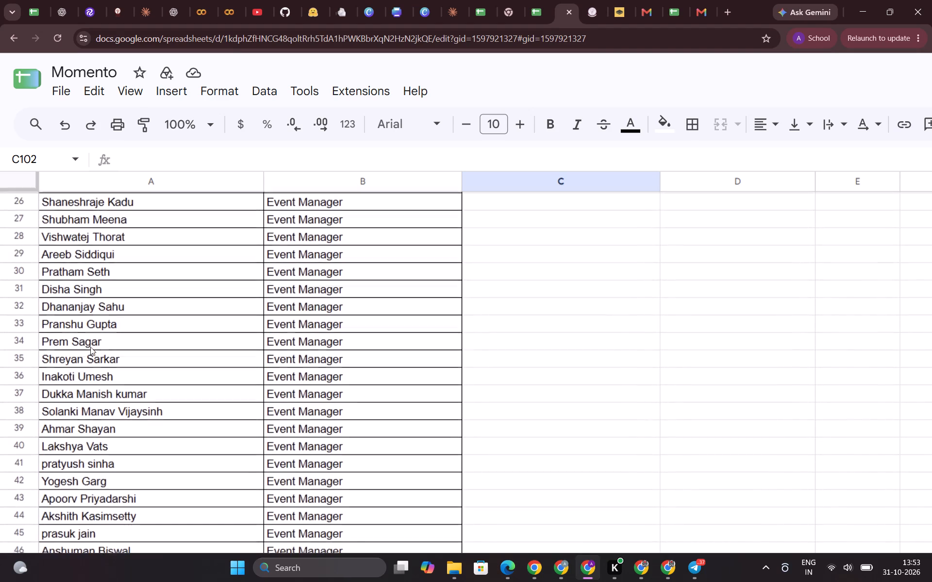
scroll(90, 347, "up", 4)
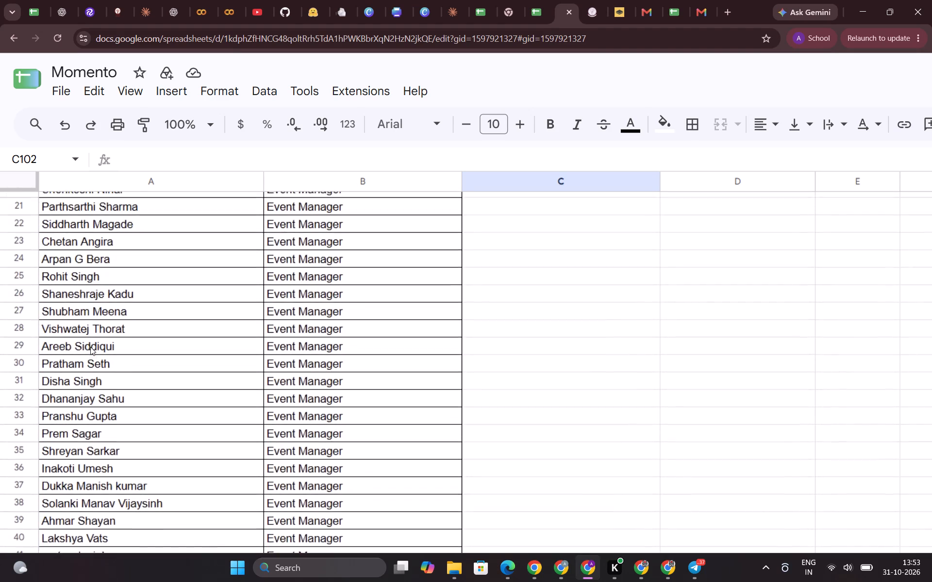
scroll(90, 347, "up", 3)
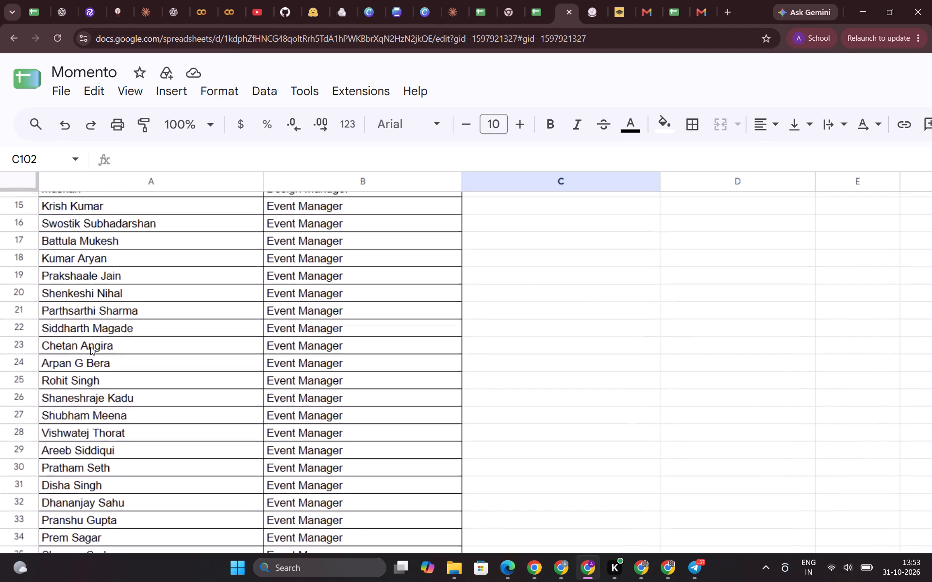
scroll(90, 347, "up", 2)
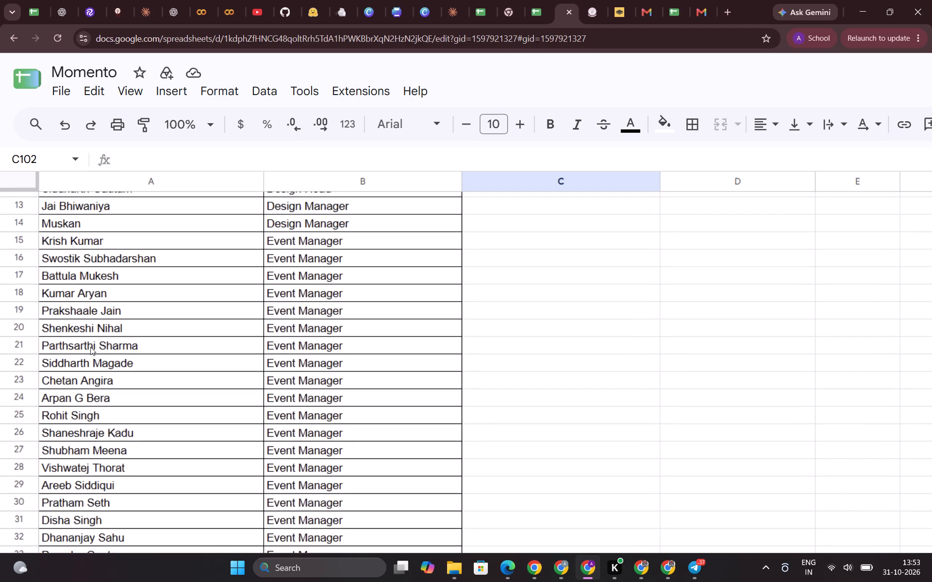
scroll(90, 347, "up", 3)
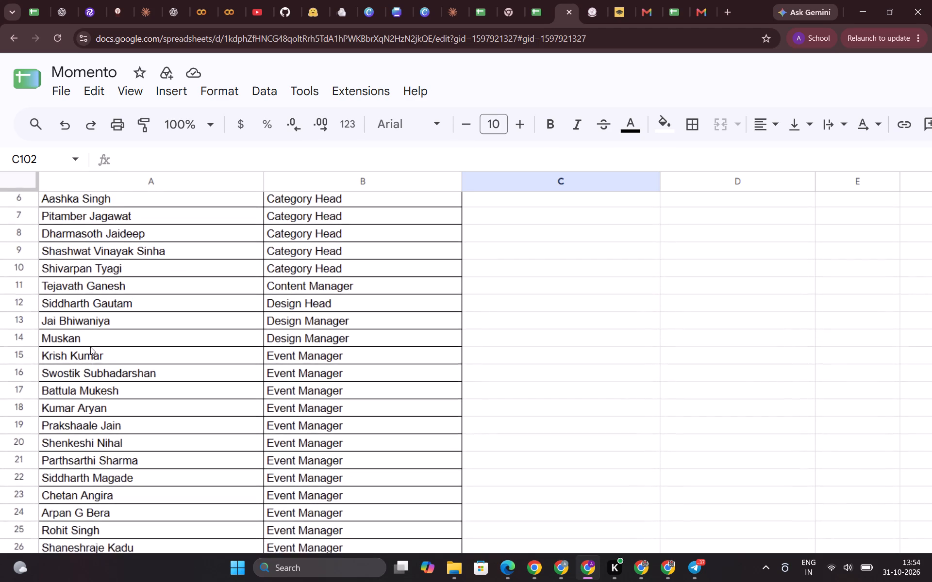
scroll(90, 347, "up", 3)
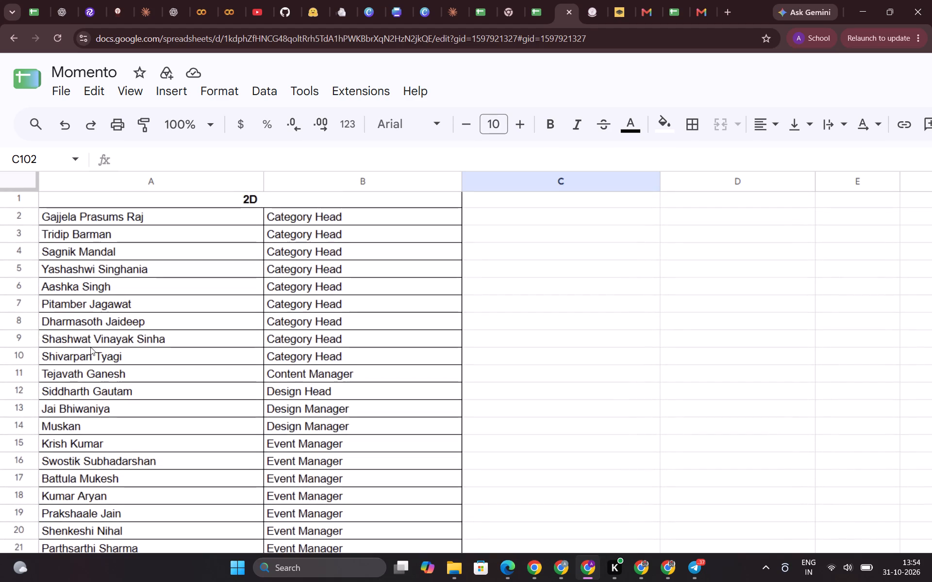
scroll(90, 347, "up", 2)
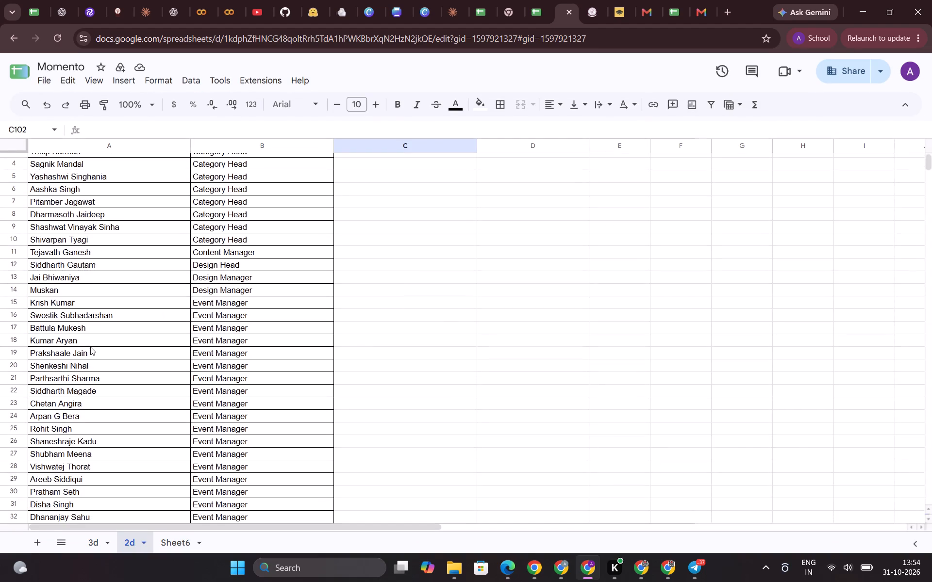
Check the closing rows of the 2d list, from the Public Relations entries to the last name without a role.
scroll(90, 347, "down", 14)
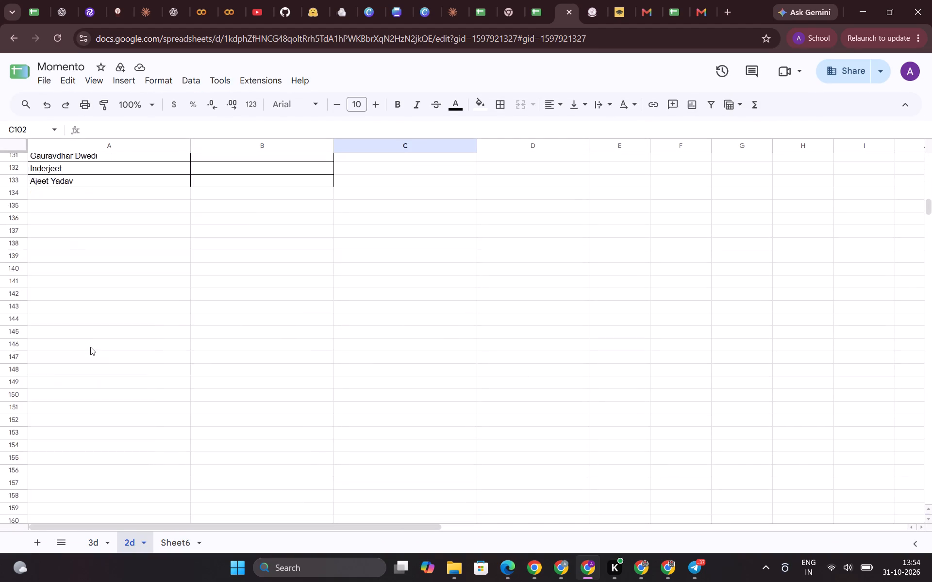
scroll(90, 347, "down", 1)
scroll(90, 347, "up", 5)
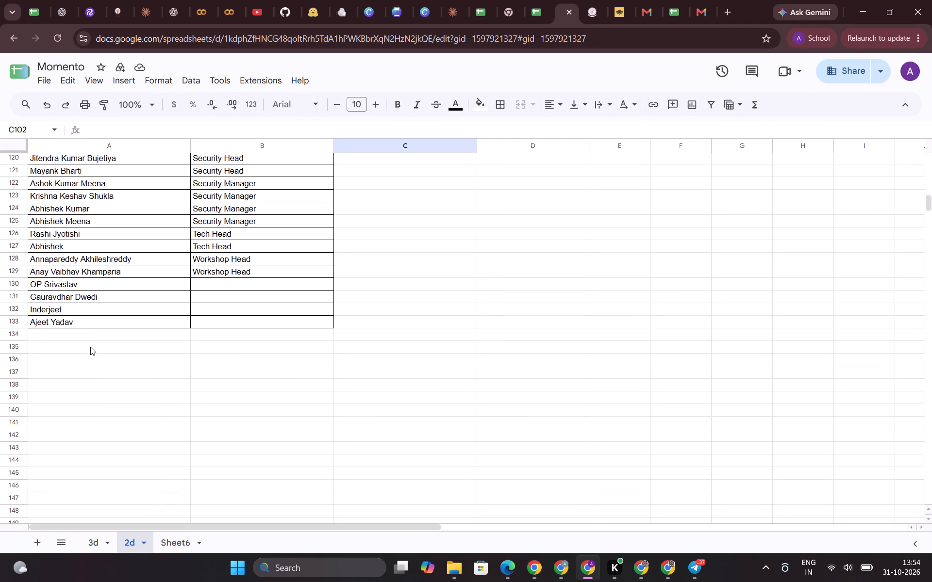
scroll(90, 347, "up", 1)
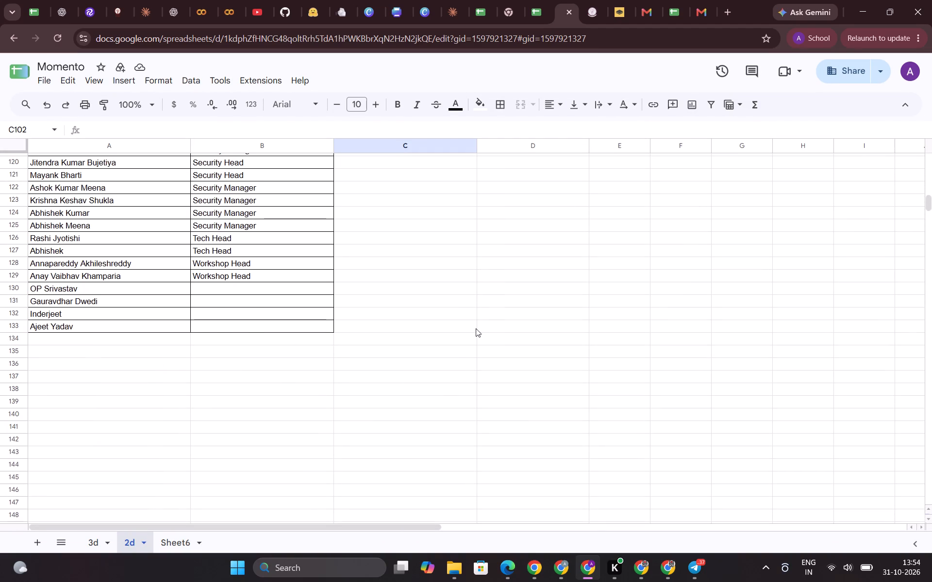
scroll(476, 328, "up", 2)
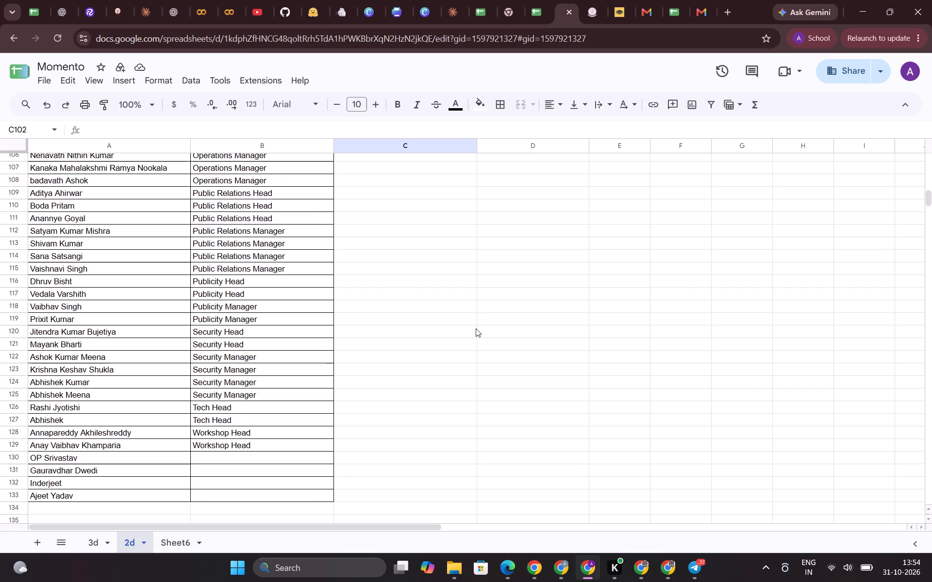
Download the current 2d sheet as a PDF, starting with its export settings.
left_click(48, 81)
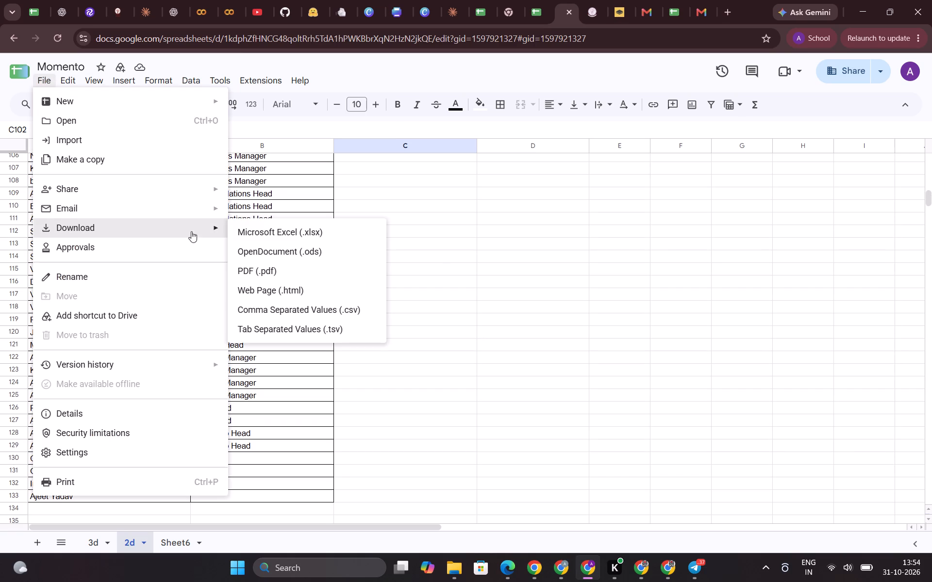
left_click(260, 269)
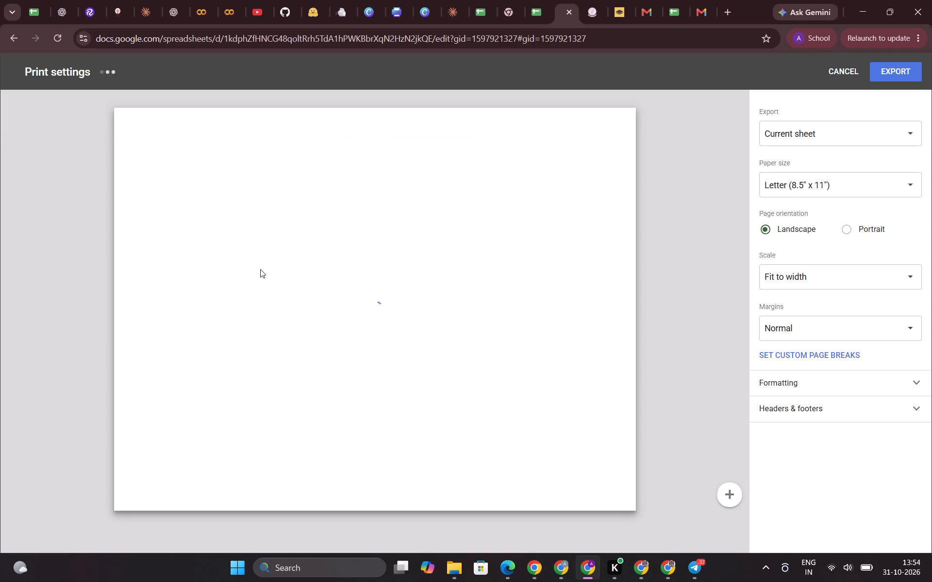
Review the names and roles across the pages of the 2d sheet's PDF export preview.
scroll(381, 308, "down", 7)
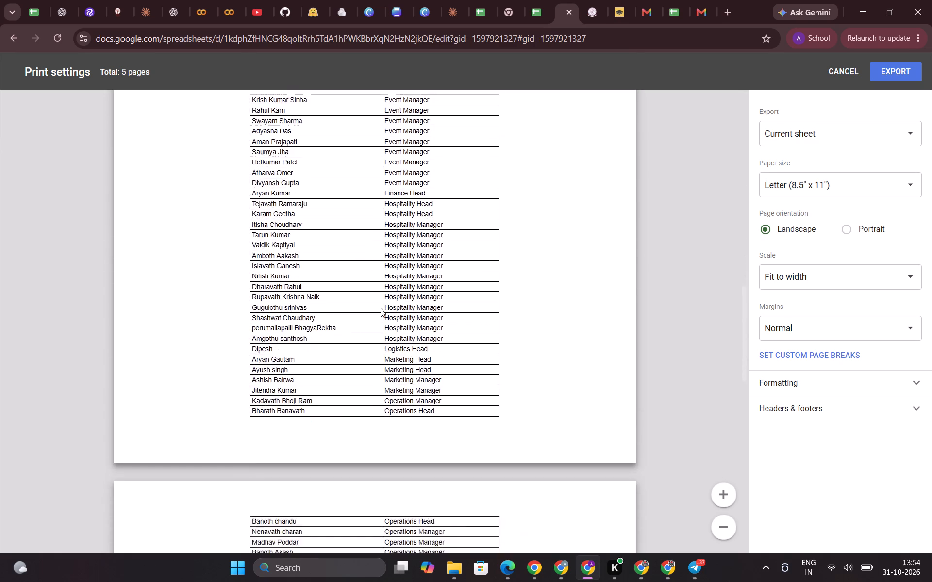
scroll(381, 308, "down", 5)
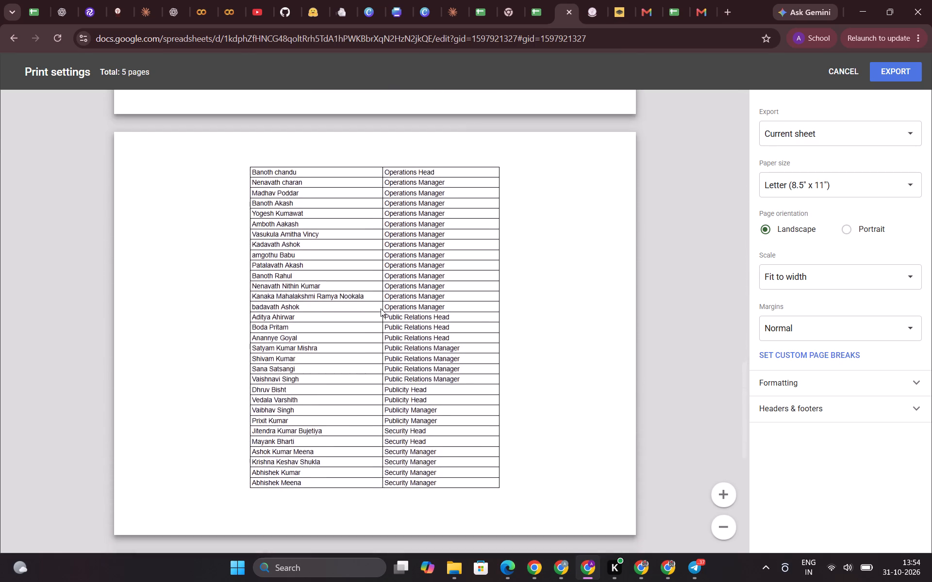
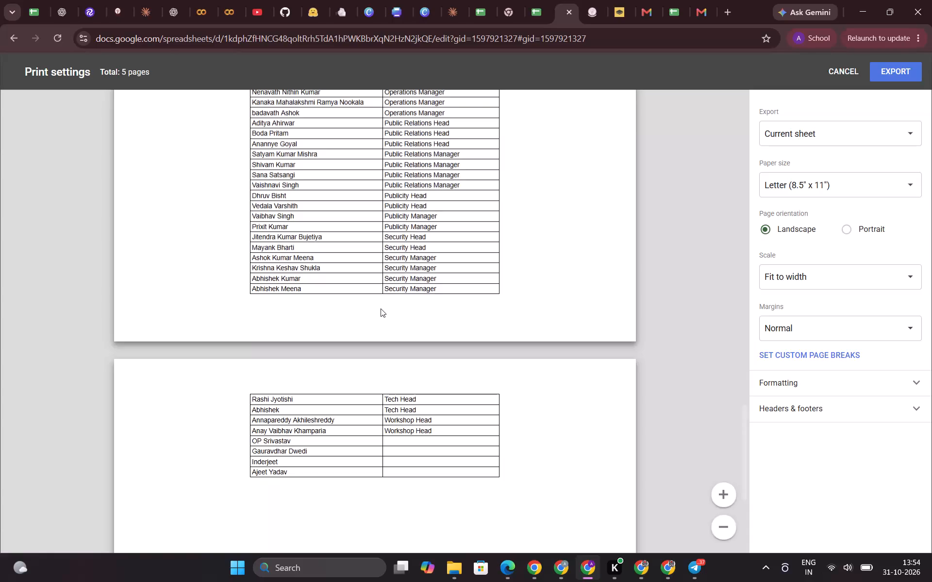
Export the current 2D sheet as a PDF on Letter paper in landscape, fit to width with normal margins.
scroll(381, 308, "up", 15)
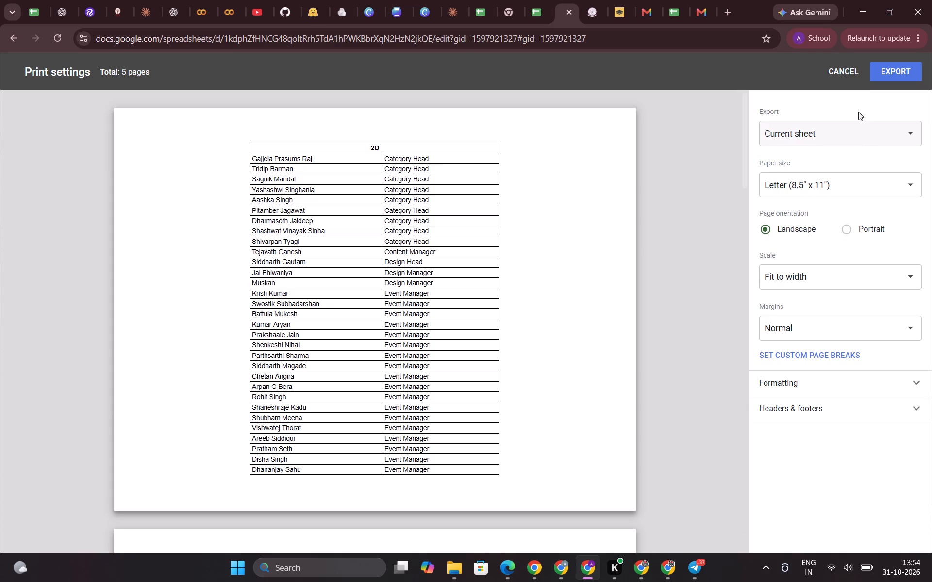
left_click(886, 73)
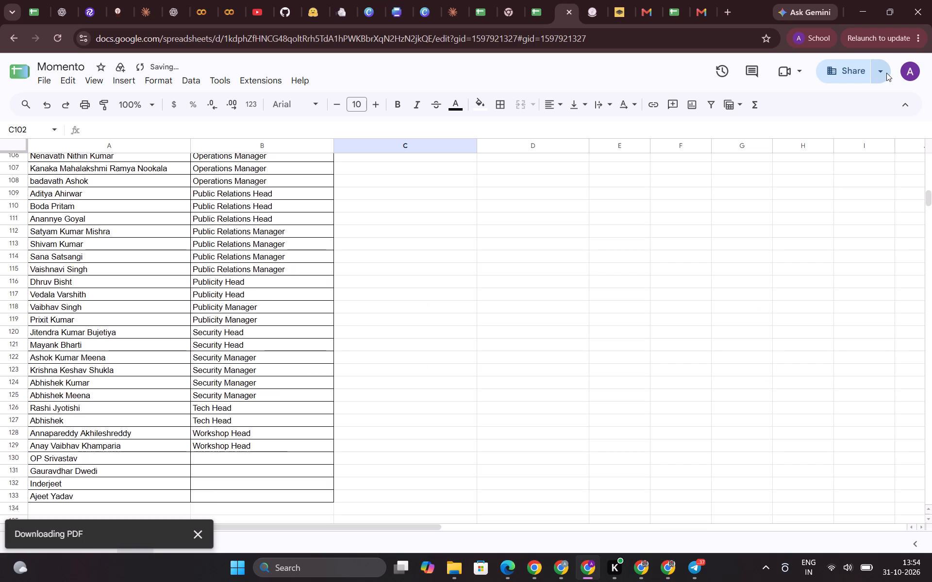